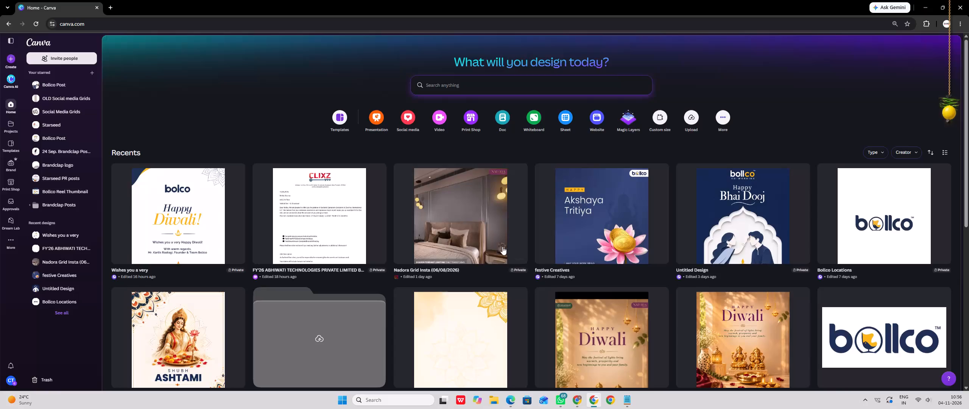
Open the Nadora Grid Insta design from the recent designs.
scroll(524, 265, "down", 2)
scroll(523, 265, "up", 2)
left_click(467, 214)
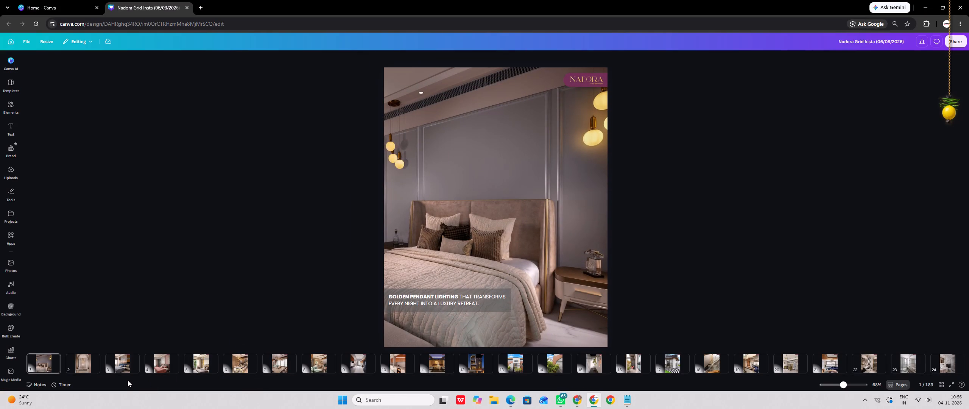
Add two blank pages at the end of the design, after page 183.
left_click_drag(128, 377, 772, 351)
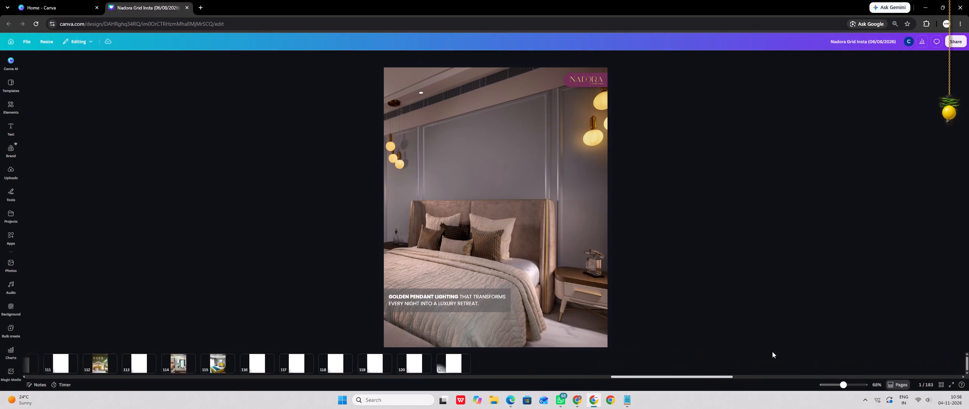
left_click_drag(772, 351, 968, 351)
left_click(829, 296)
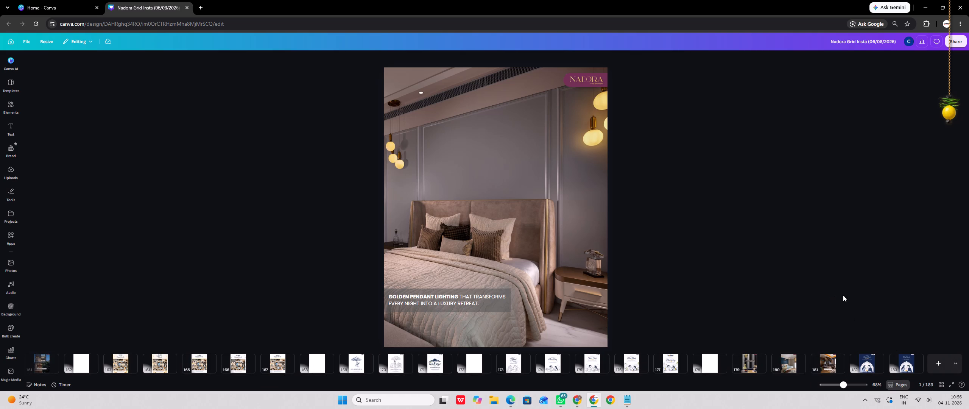
left_click(930, 363)
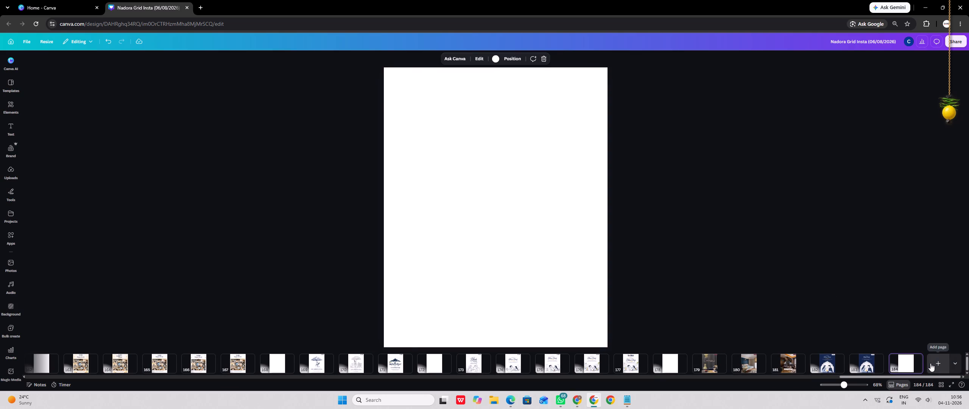
left_click(930, 363)
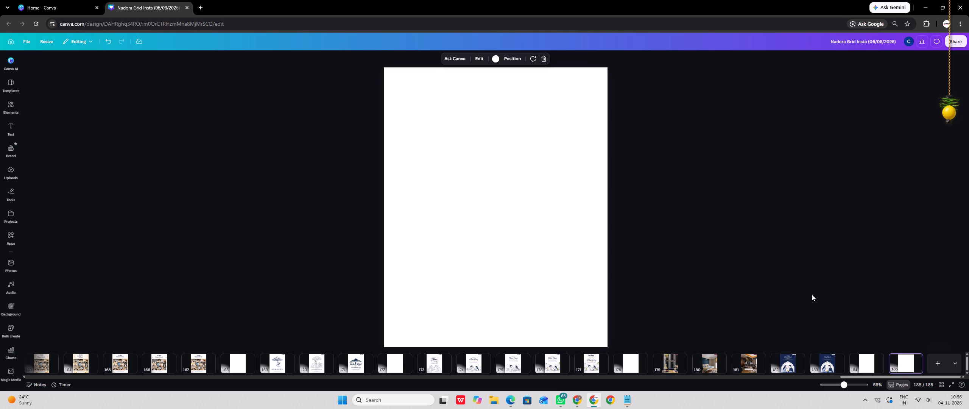
Switch to File Explorer and open the Nadora photos folder in 2025 > Nadora > Drive Deta on the Seagate Hub drive.
left_click(775, 252)
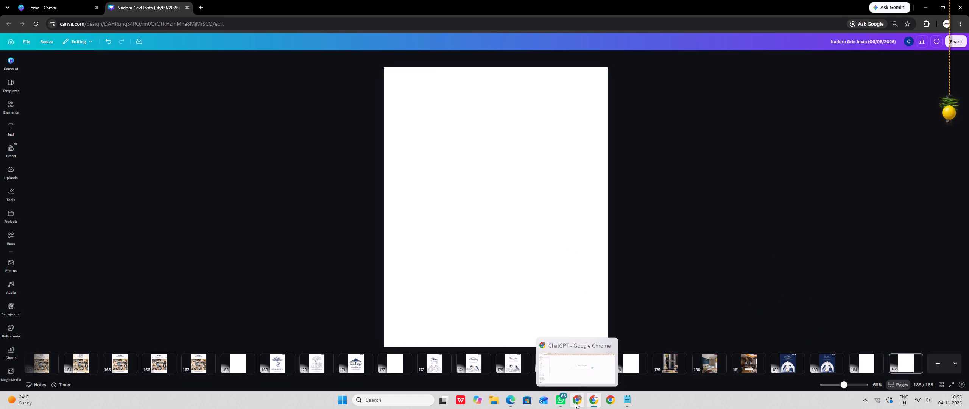
left_click(497, 400)
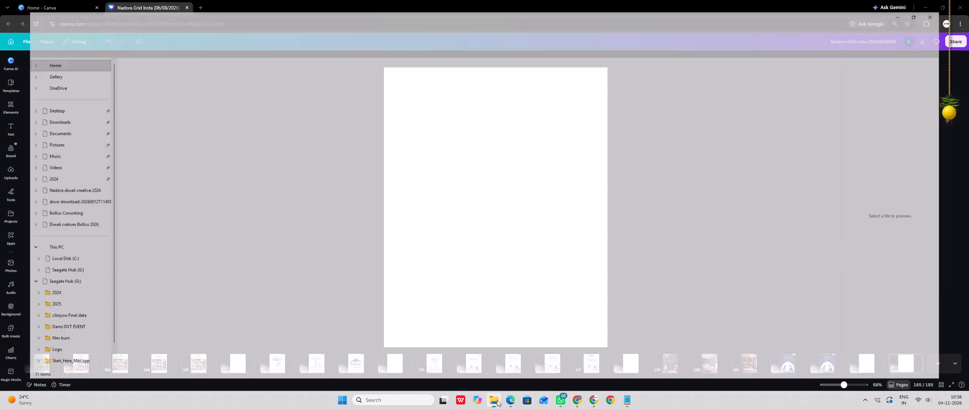
left_click(44, 122)
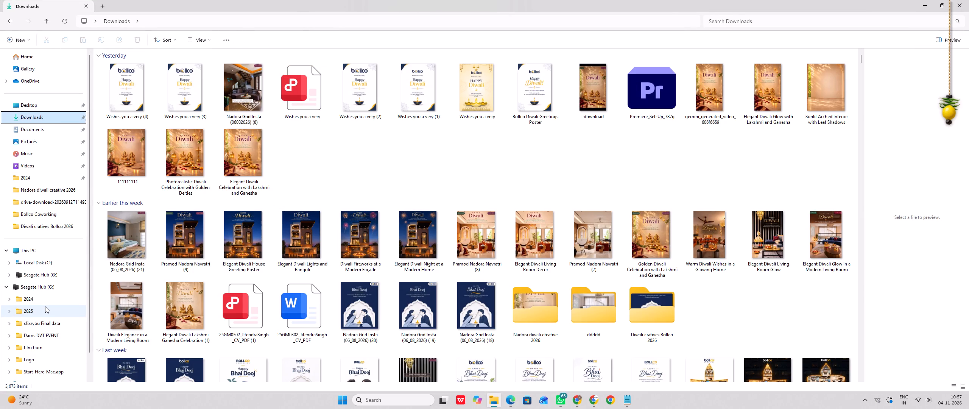
left_click(51, 200)
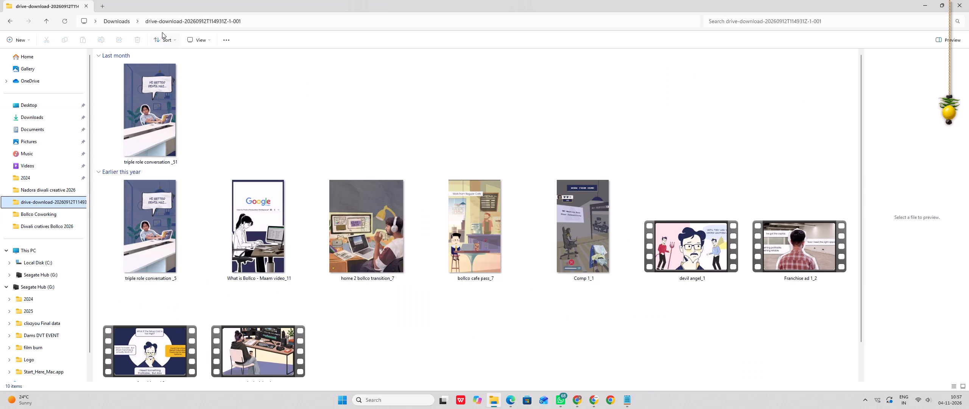
left_click(44, 308)
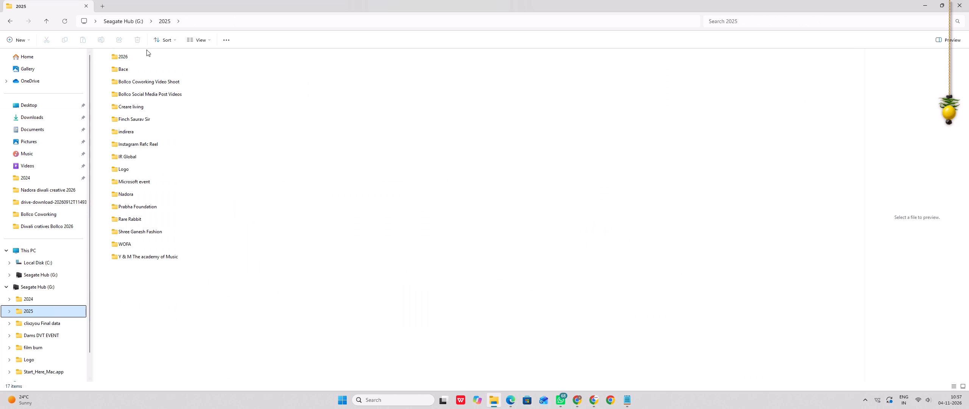
double_click(146, 53)
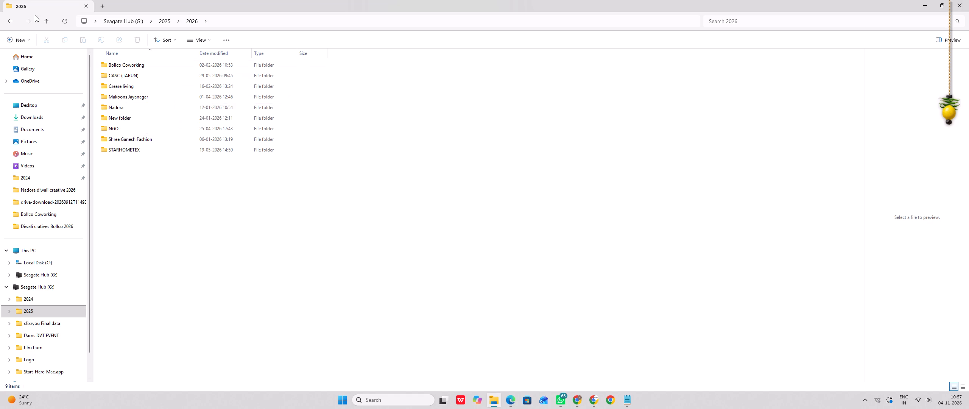
left_click(168, 22)
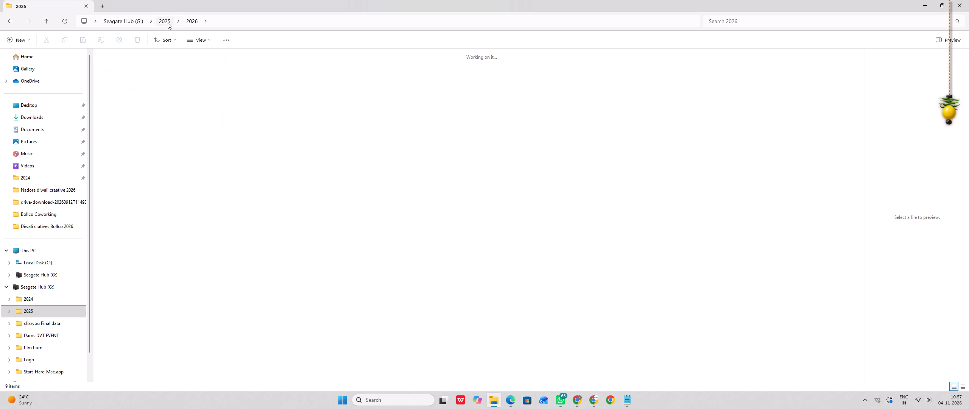
double_click(129, 191)
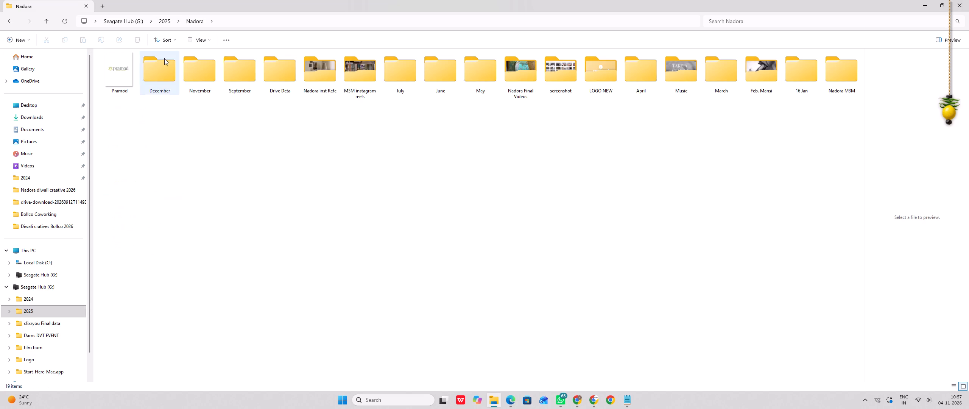
double_click(284, 74)
double_click(140, 63)
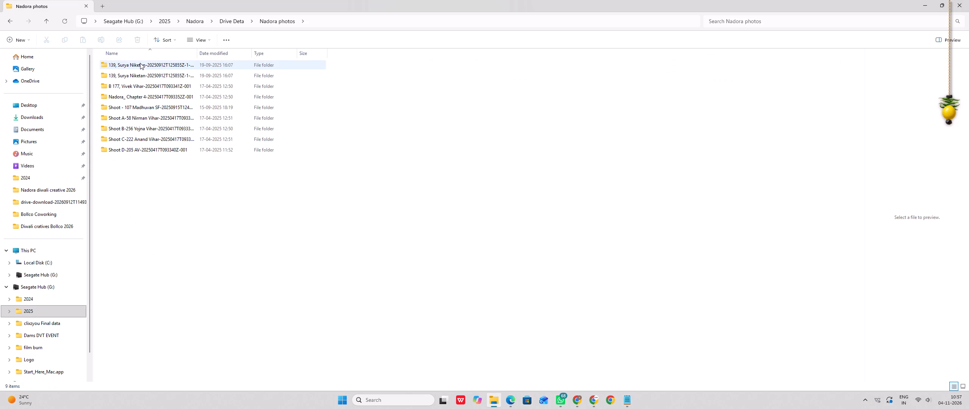
Browse the interior photos in the Shoot D-205 AV folder and preview images 26 and 4 full size.
double_click(175, 153)
left_click(161, 82)
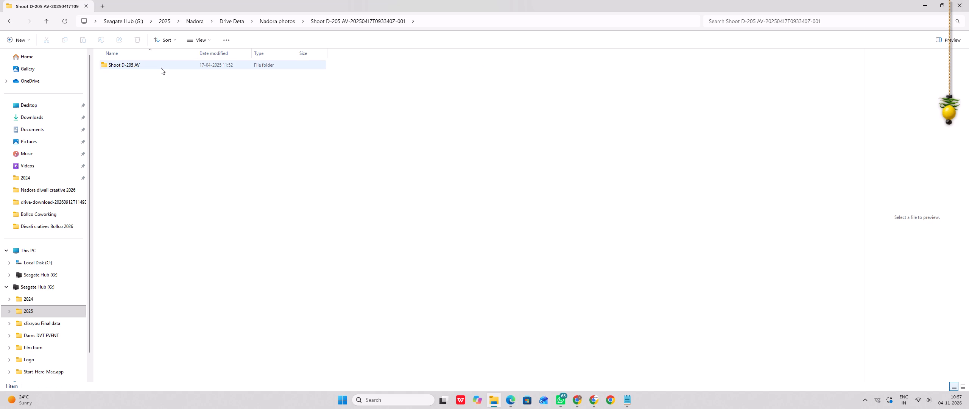
double_click(161, 68)
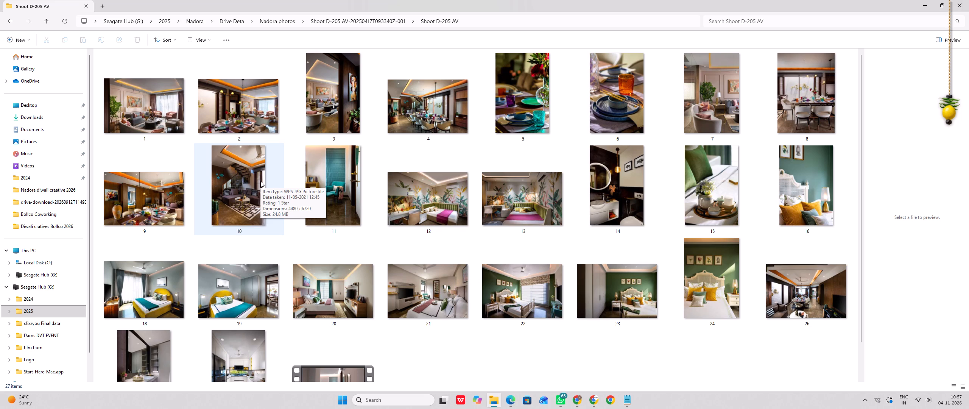
scroll(260, 181, "down", 1)
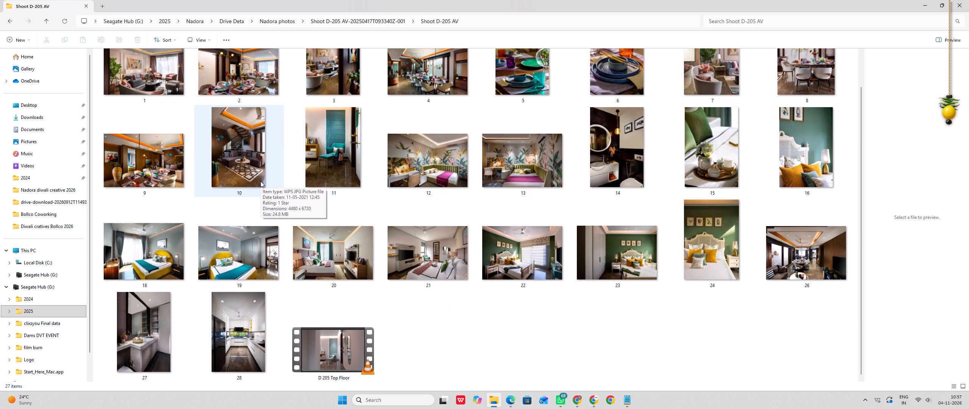
scroll(260, 181, "down", 1)
double_click(807, 261)
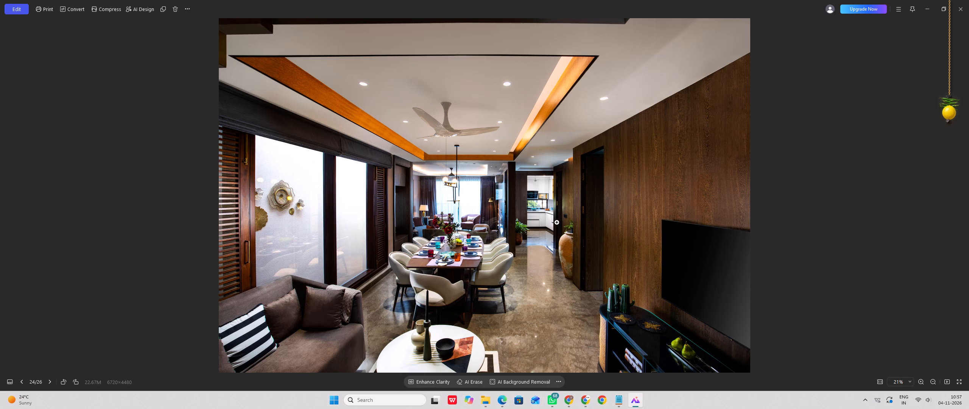
left_click(963, 12)
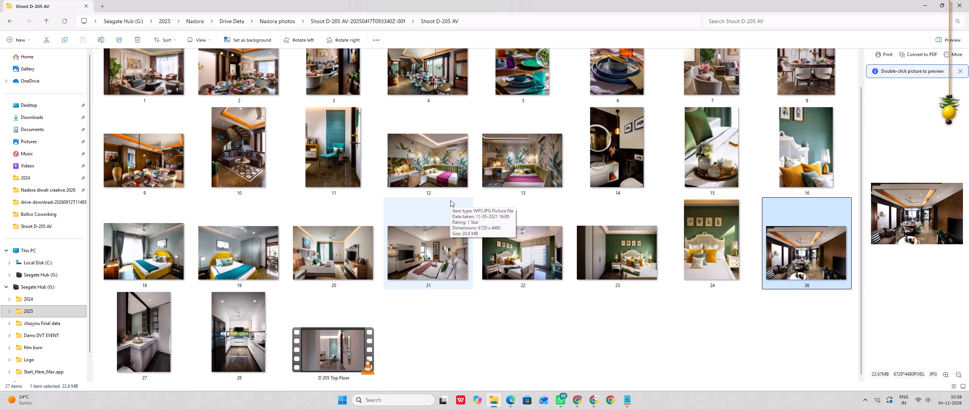
scroll(450, 200, "up", 1)
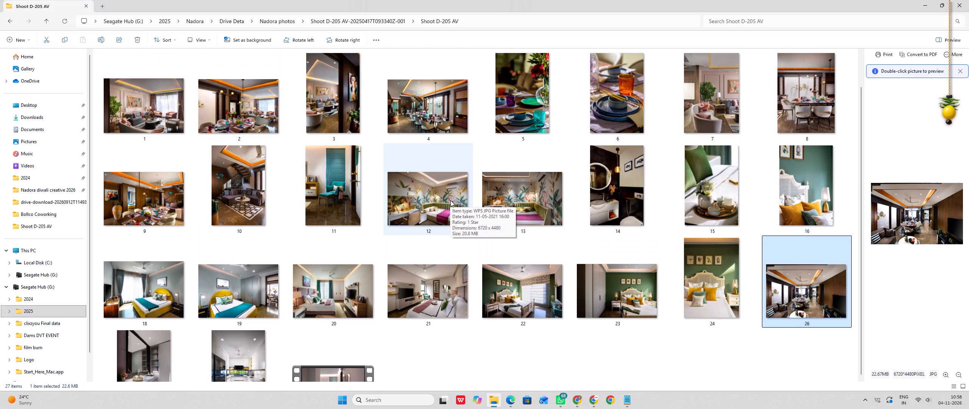
double_click(452, 122)
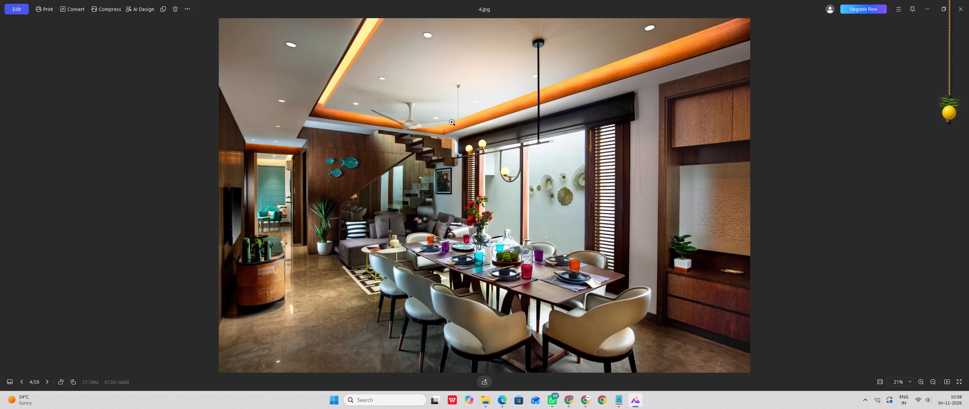
left_click(961, 9)
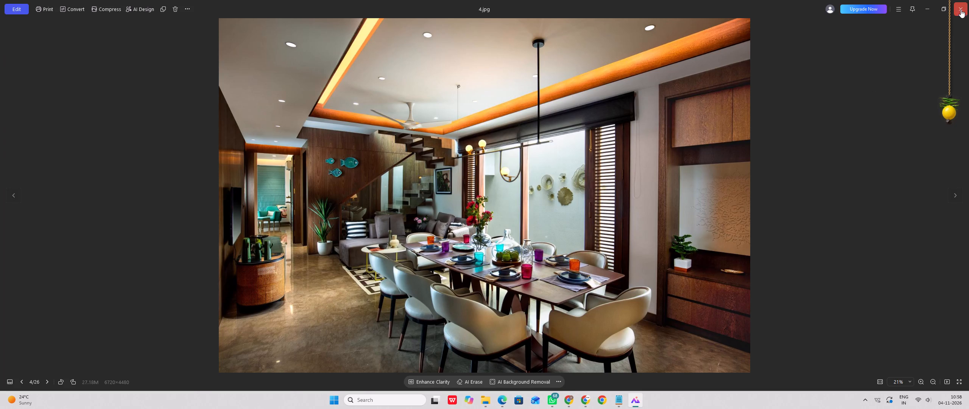
Return to the Nadora photos folder and open the Shoot C-222 folder to look through its photos.
left_click(11, 19)
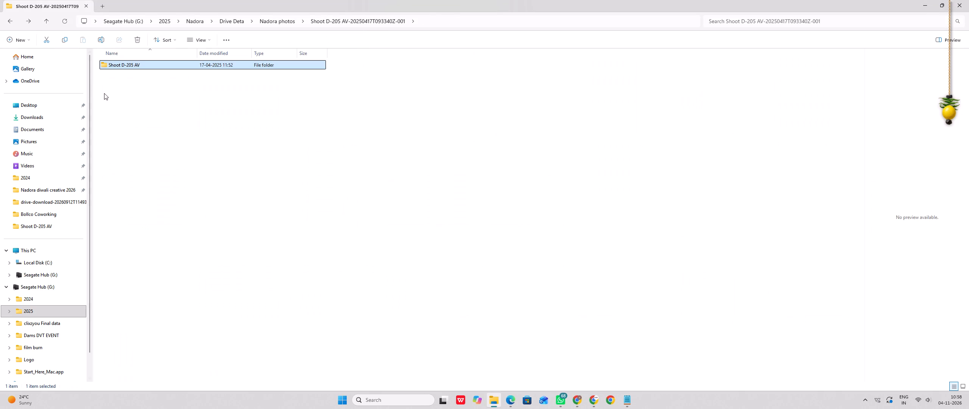
left_click(9, 25)
double_click(142, 141)
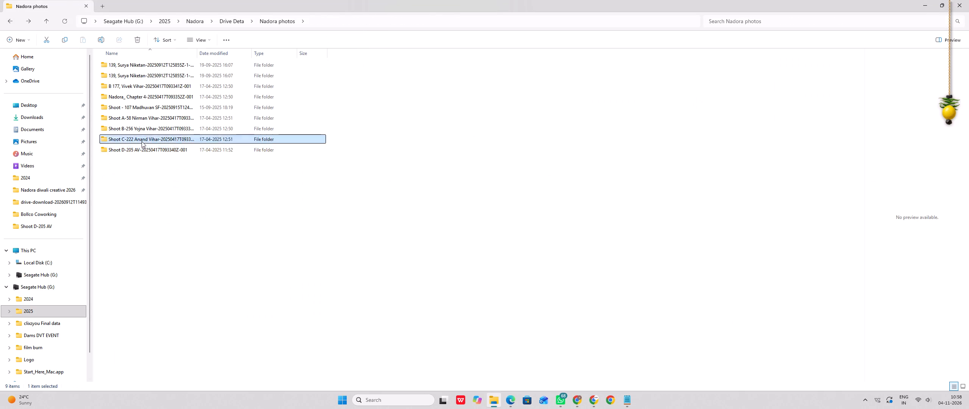
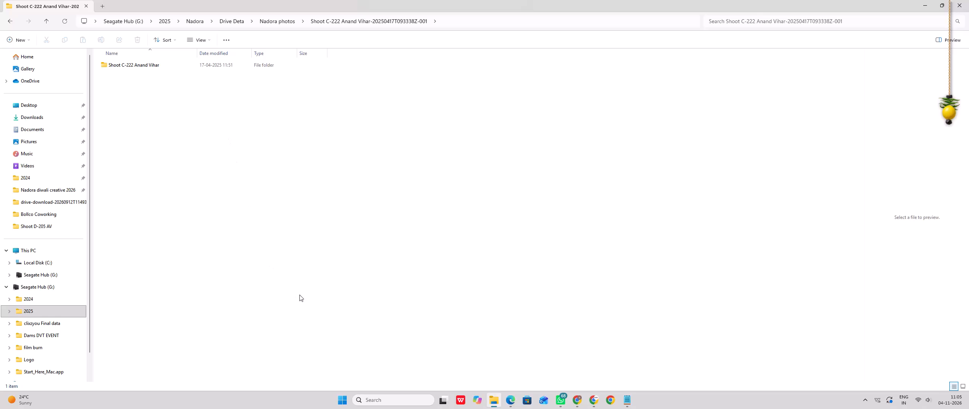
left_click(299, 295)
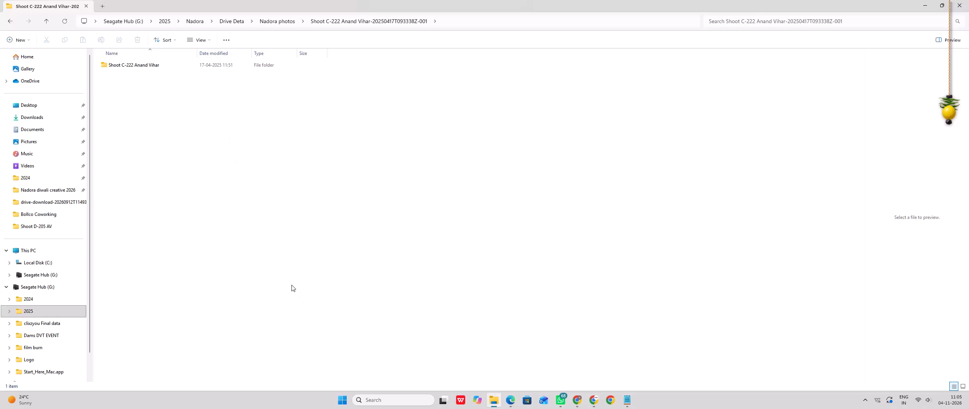
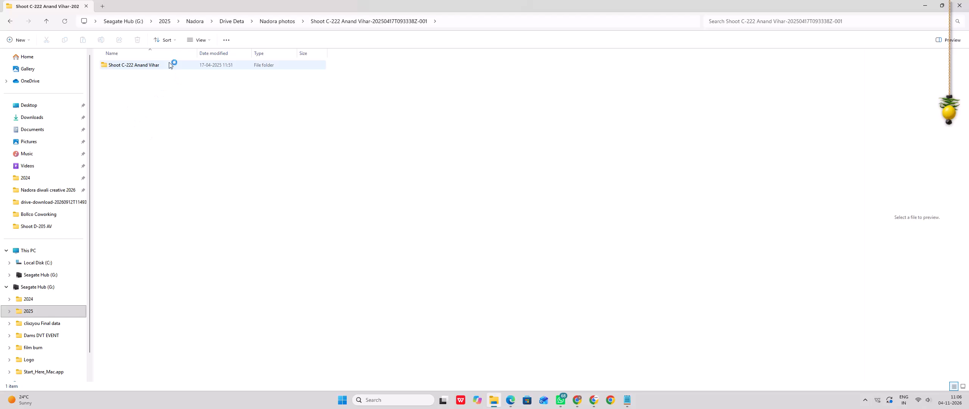
left_click(169, 71)
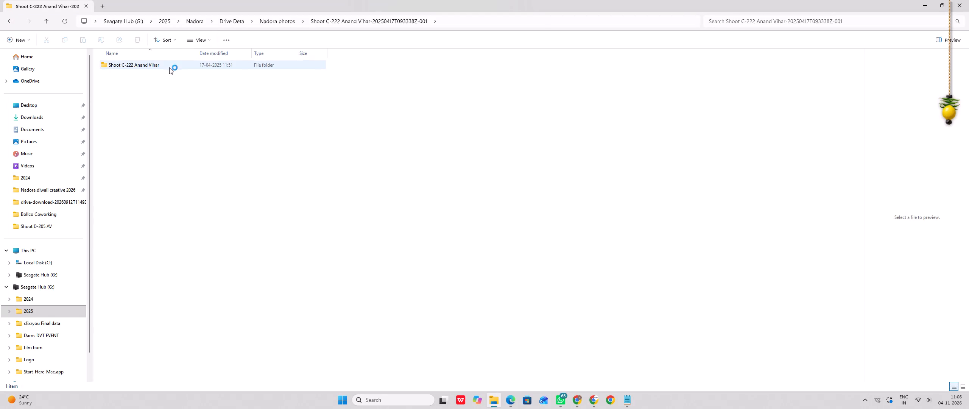
double_click(169, 66)
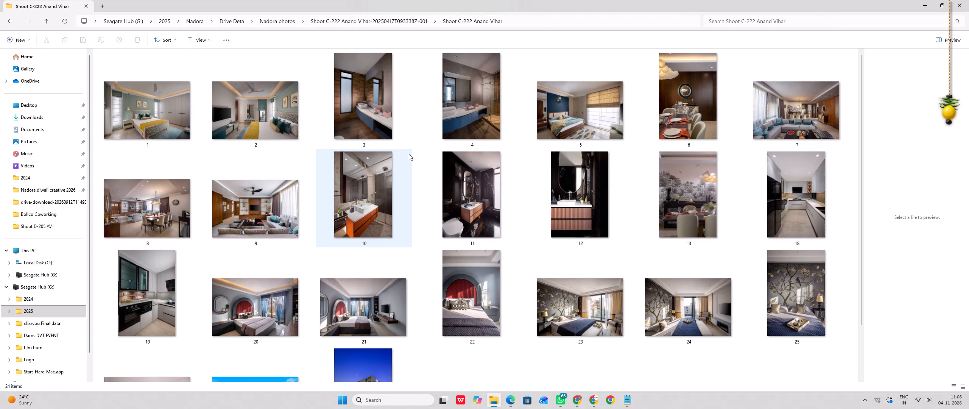
scroll(263, 214, "down", 2)
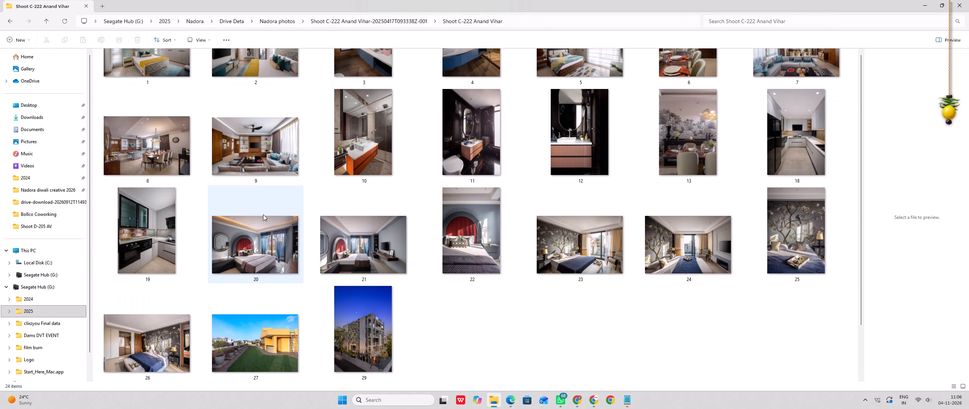
scroll(267, 204, "up", 2)
scroll(267, 204, "down", 1)
scroll(233, 195, "down", 1)
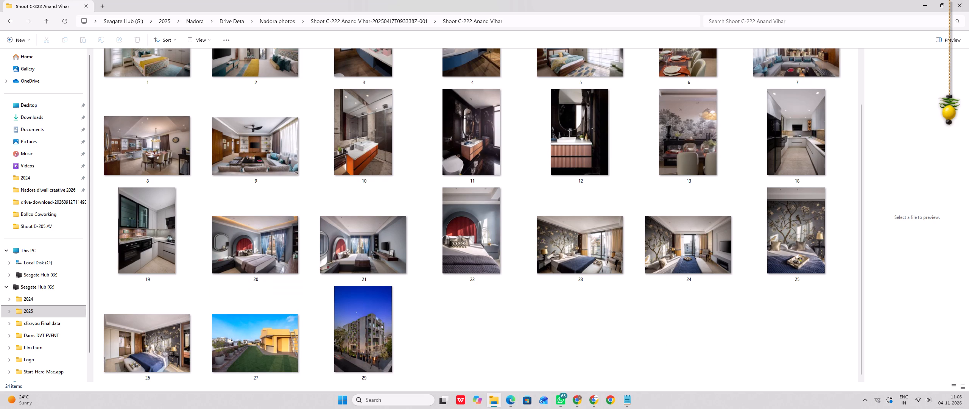
scroll(649, 157, "up", 4)
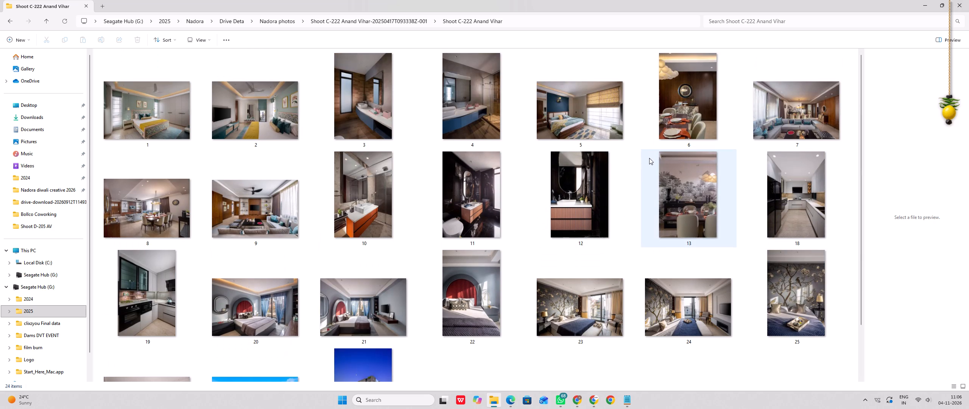
Go back to Nadora photos, open the Shoot D-205 AV folder and examine its photos, previewing kitchen photo 28.
left_click(0, 18)
left_click(5, 20)
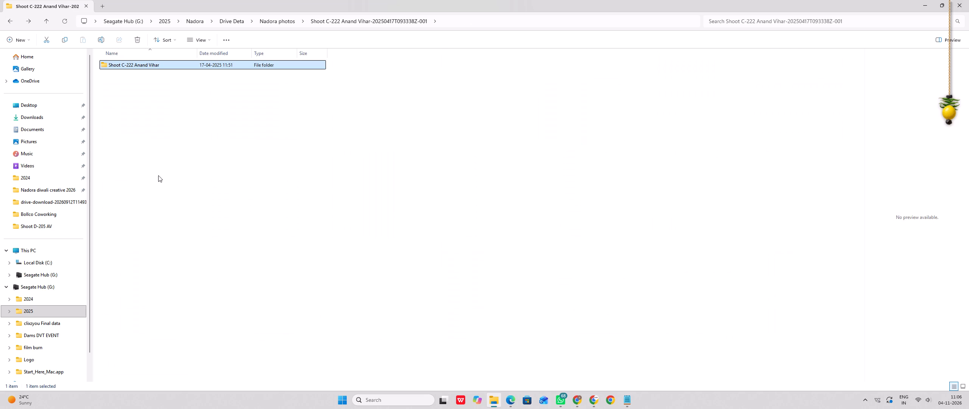
left_click(6, 21)
double_click(132, 150)
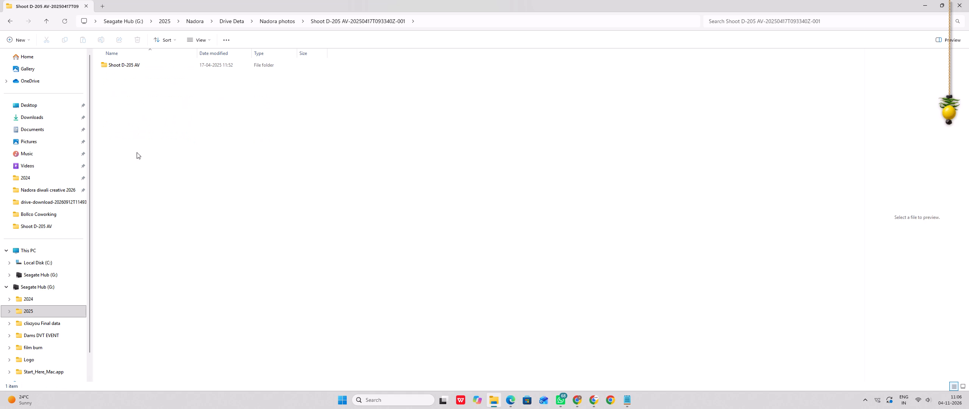
double_click(184, 67)
scroll(402, 222, "down", 1)
scroll(402, 222, "up", 1)
scroll(402, 222, "down", 2)
scroll(402, 222, "up", 1)
scroll(399, 220, "down", 2)
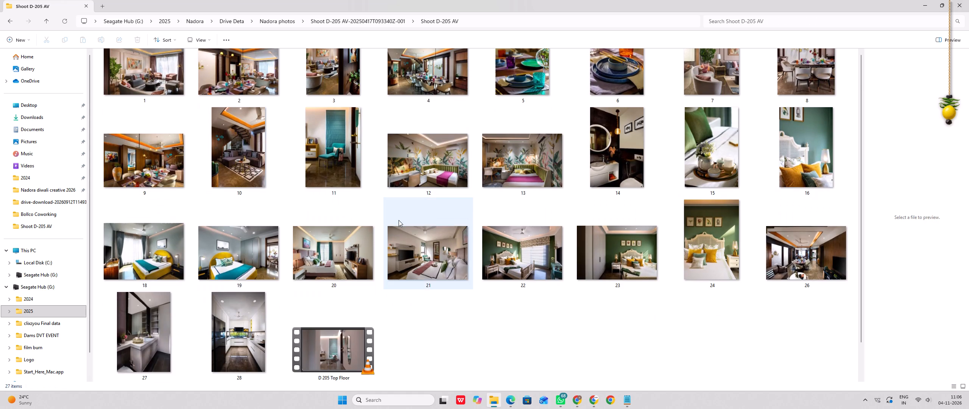
scroll(399, 220, "down", 1)
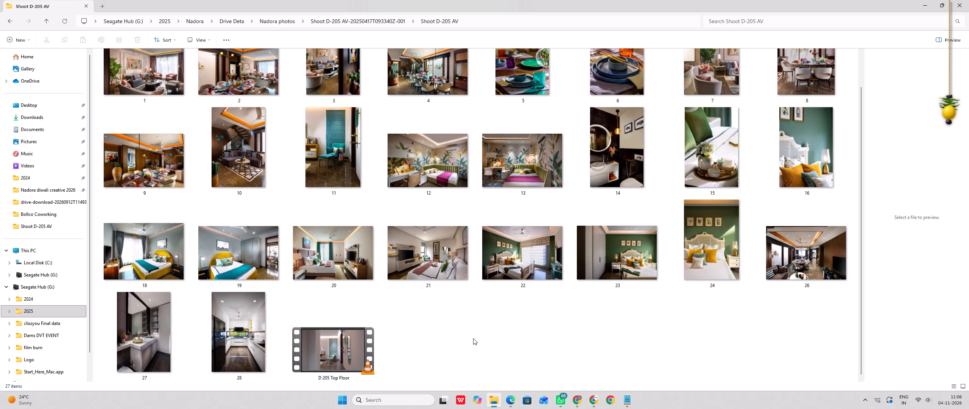
scroll(473, 338, "up", 5)
scroll(472, 338, "down", 4)
left_click(252, 347)
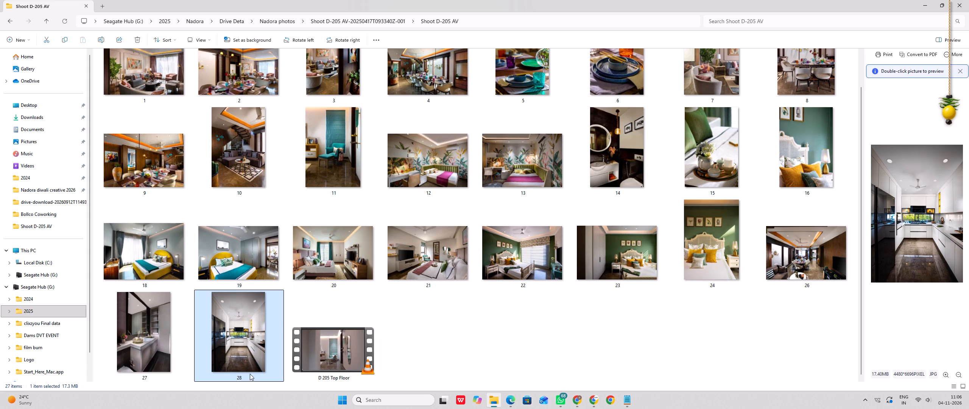
left_click(8, 20)
left_click(8, 20)
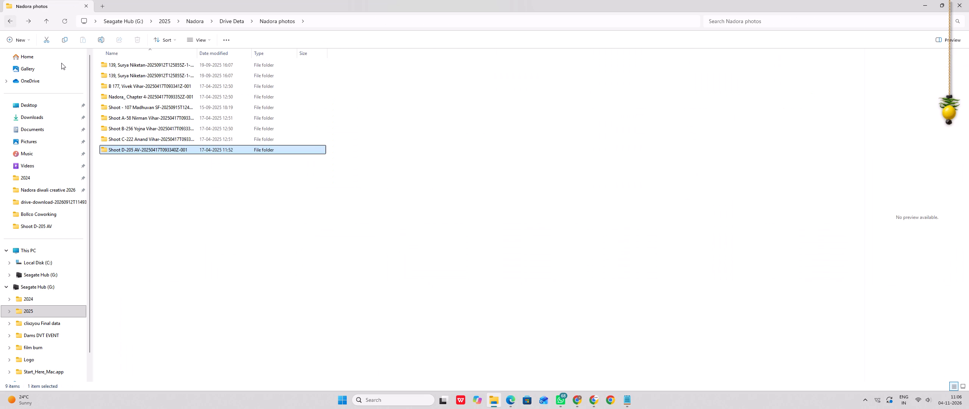
double_click(151, 128)
double_click(153, 66)
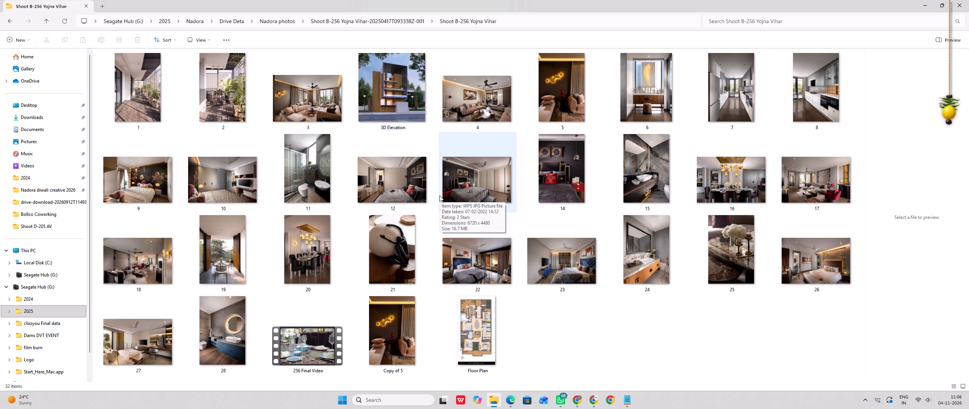
Place kitchen photo 8 from the Yojna Vihar folder onto blank page 185 of the Nadora Grid Insta design in Canva.
left_click(823, 105)
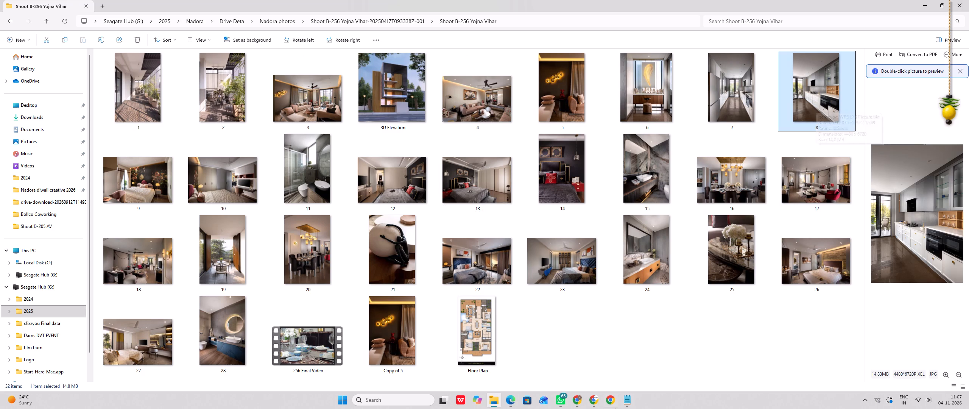
left_click(597, 399)
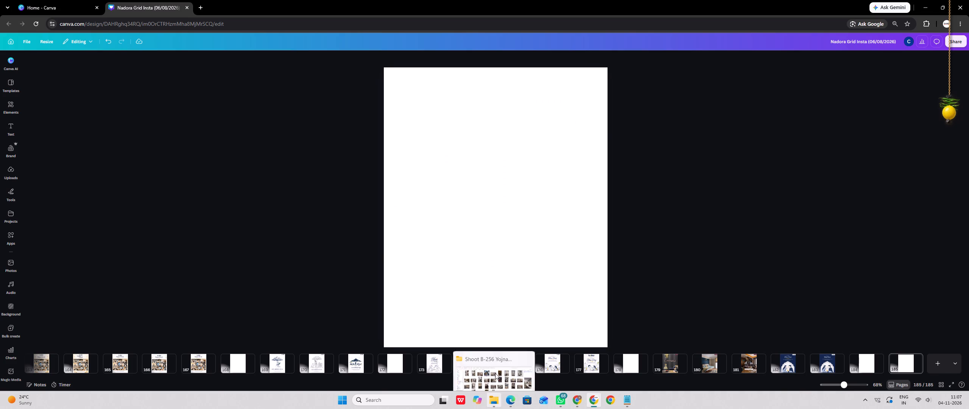
left_click(495, 362)
left_click_drag(818, 102, 755, 140)
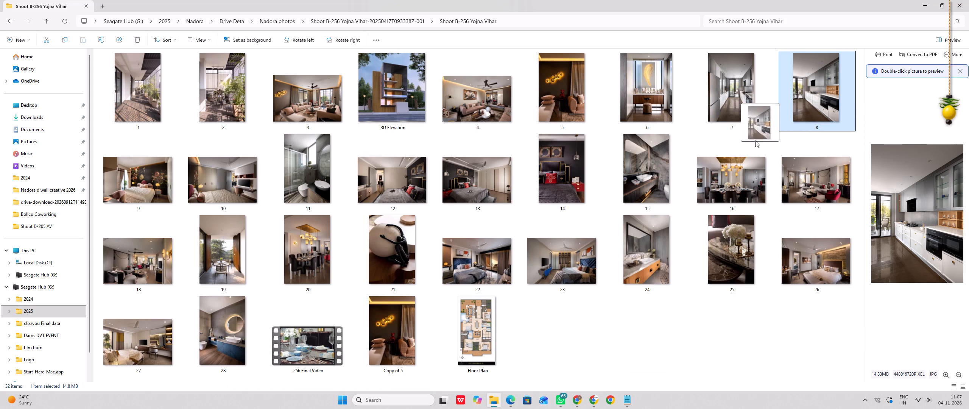
left_click_drag(755, 140, 614, 322)
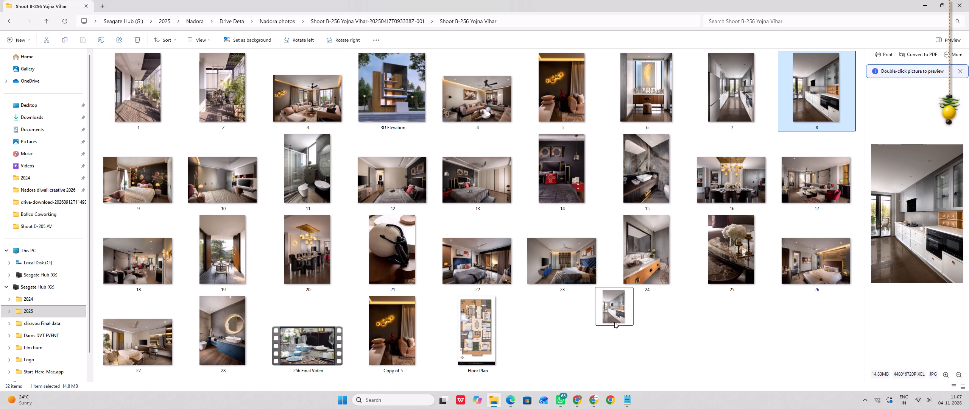
left_click_drag(614, 322, 482, 217)
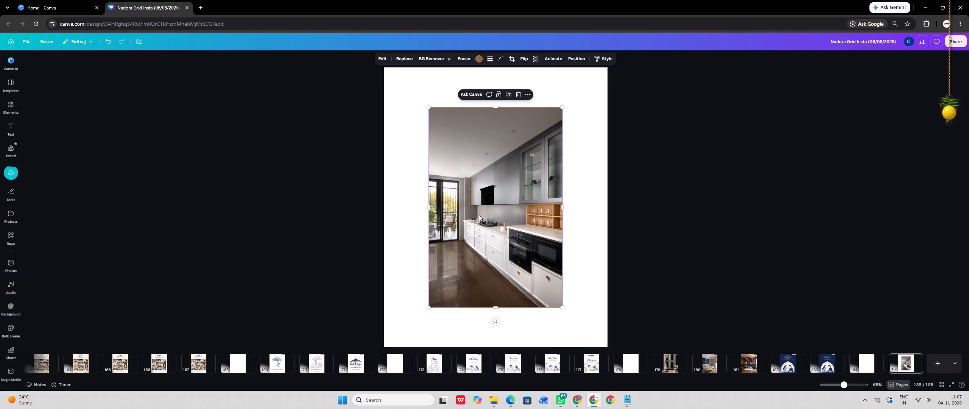
Set the kitchen photo as the background of page 185.
right_click(479, 215)
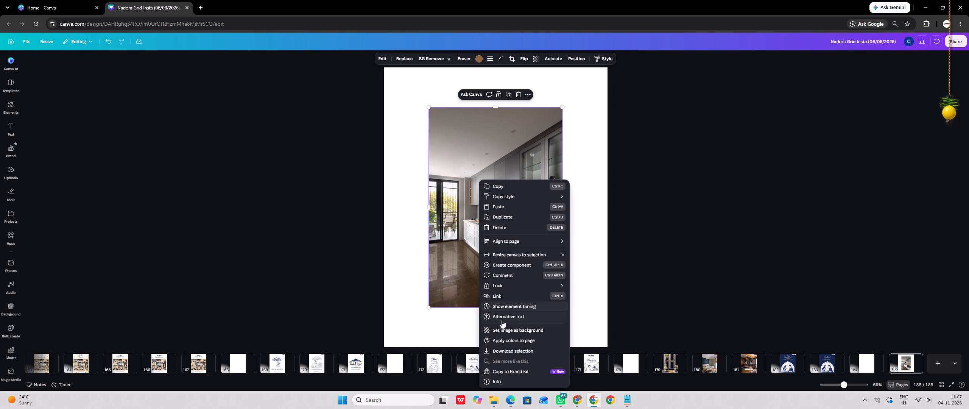
left_click(498, 330)
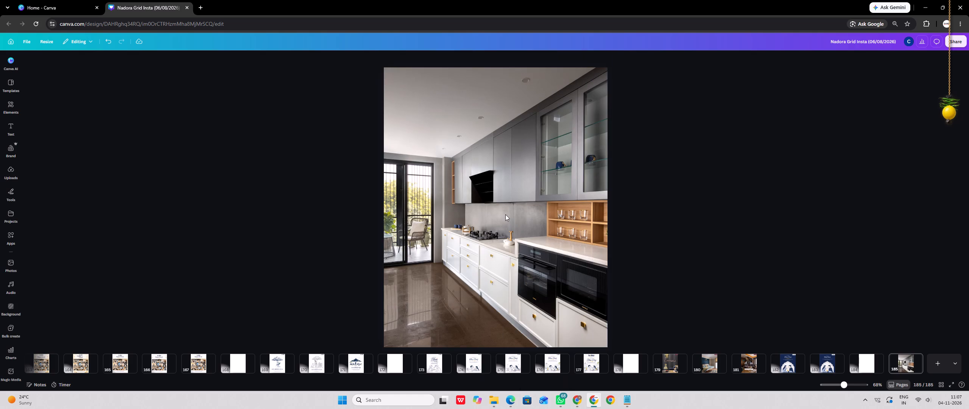
Reposition the background photo within its crop, shifting it slightly upward to show more of the floor and lower cabinets.
double_click(505, 214)
left_click(703, 210)
double_click(511, 214)
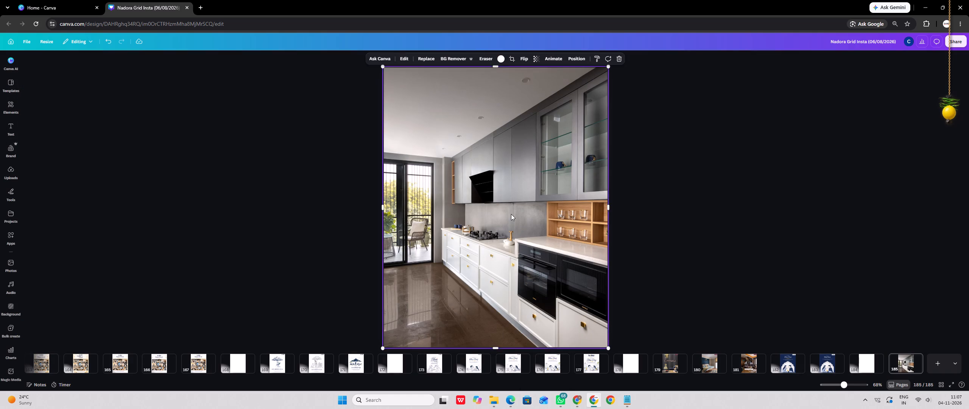
left_click_drag(514, 229, 518, 187)
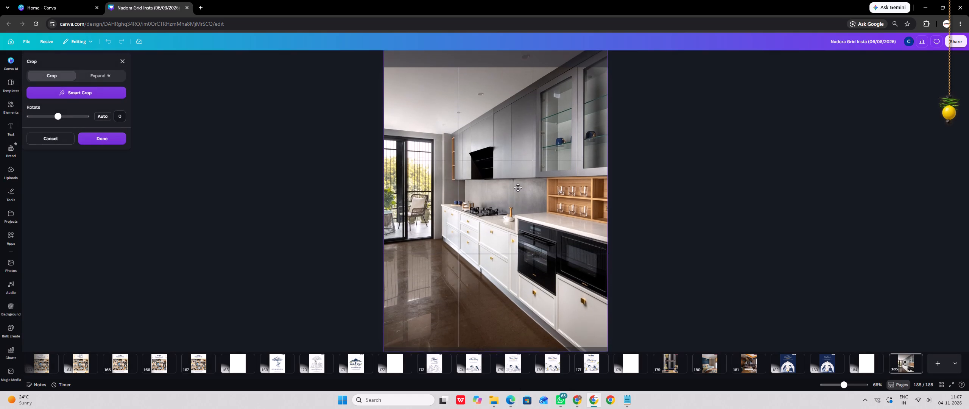
left_click_drag(518, 187, 516, 200)
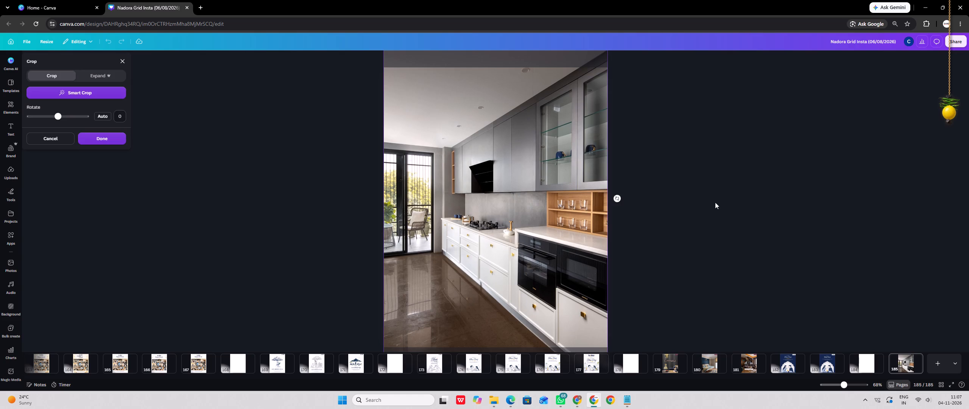
left_click(719, 201)
left_click(698, 194)
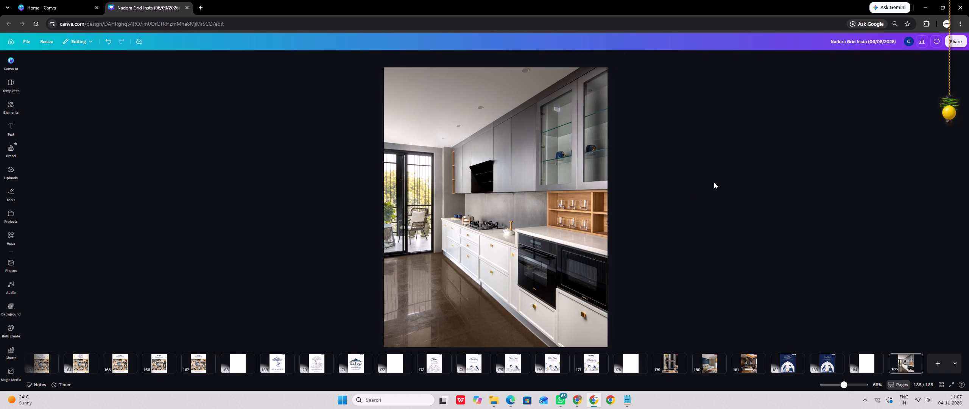
Copy the Nadora logo and its purple tag from page 181 to the kitchen photo page 185.
left_click(745, 360)
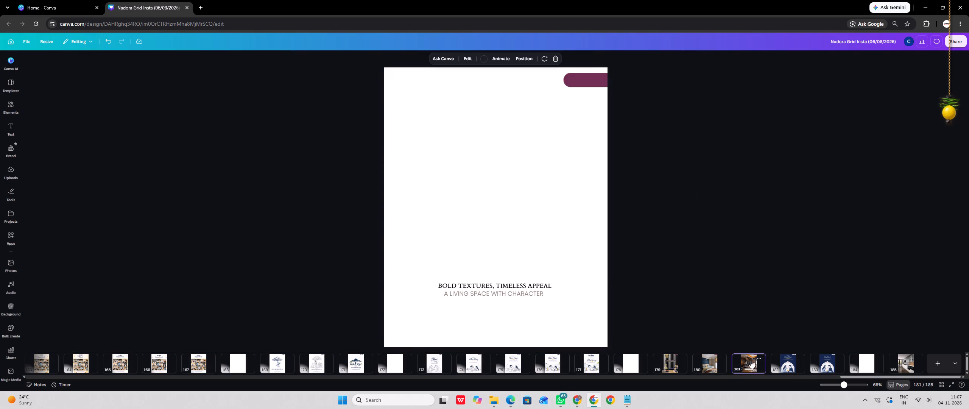
left_click_drag(634, 76, 595, 79)
key("ctrl+c")
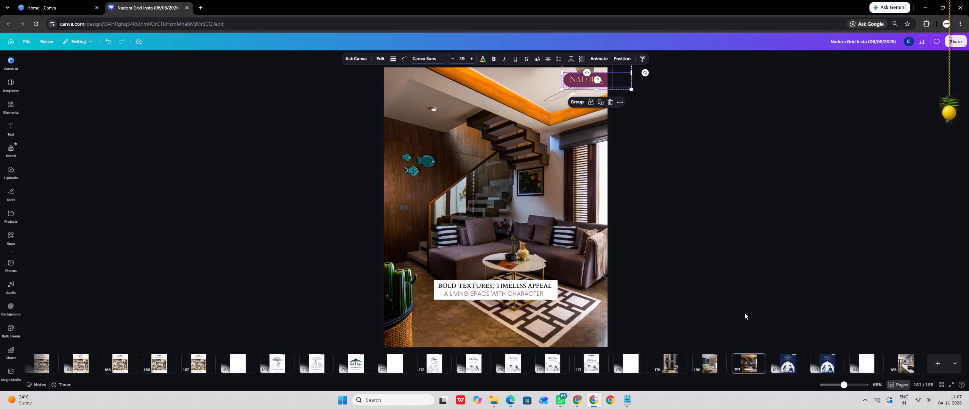
left_click(905, 357)
key("ctrl+v")
left_click(685, 236)
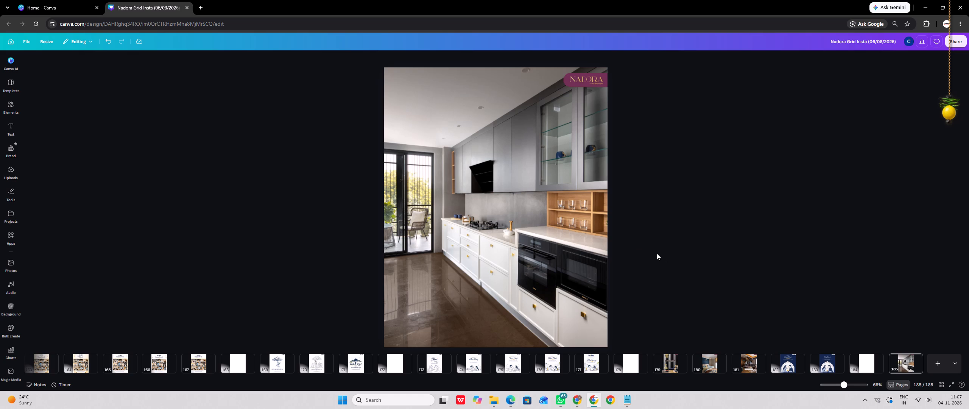
left_click(733, 256)
scroll(143, 361, "down", 1)
scroll(143, 361, "up", 3)
scroll(143, 361, "down", 1)
scroll(143, 361, "up", 1)
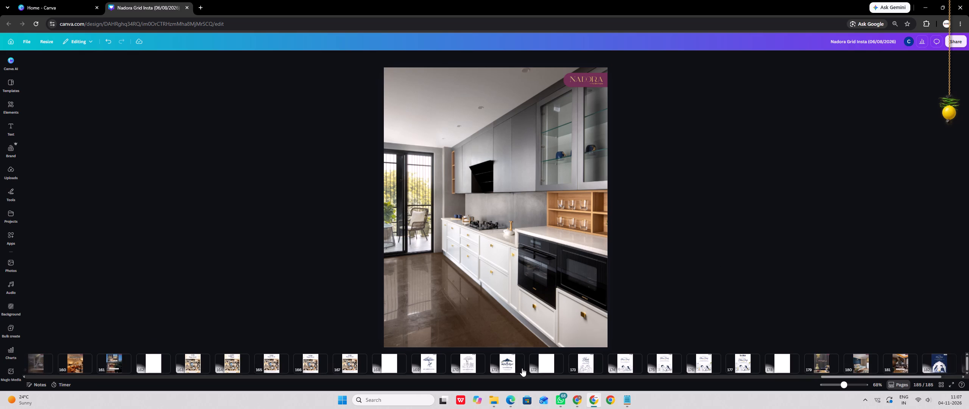
scroll(522, 368, "up", 4)
scroll(257, 366, "up", 1)
scroll(257, 366, "down", 1)
scroll(257, 366, "up", 3)
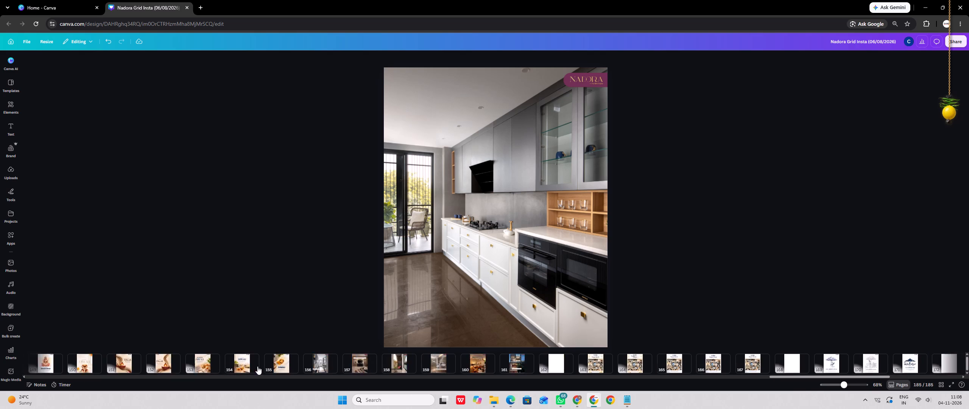
scroll(257, 366, "up", 3)
left_click_drag(766, 377, 366, 377)
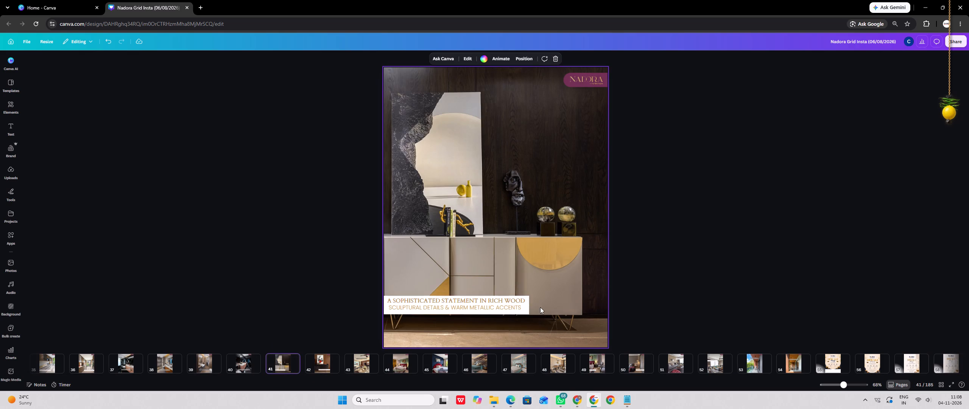
left_click_drag(546, 306, 353, 299)
key("ctrl+c")
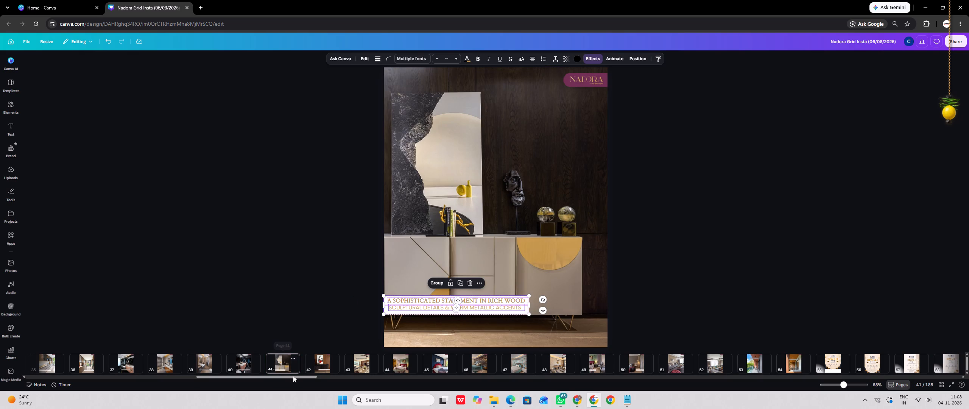
left_click_drag(294, 376, 827, 373)
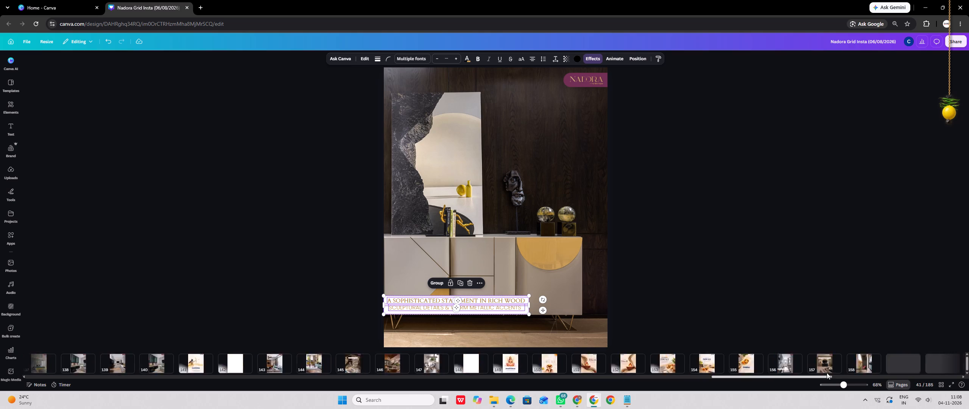
left_click_drag(827, 373, 967, 361)
left_click(905, 362)
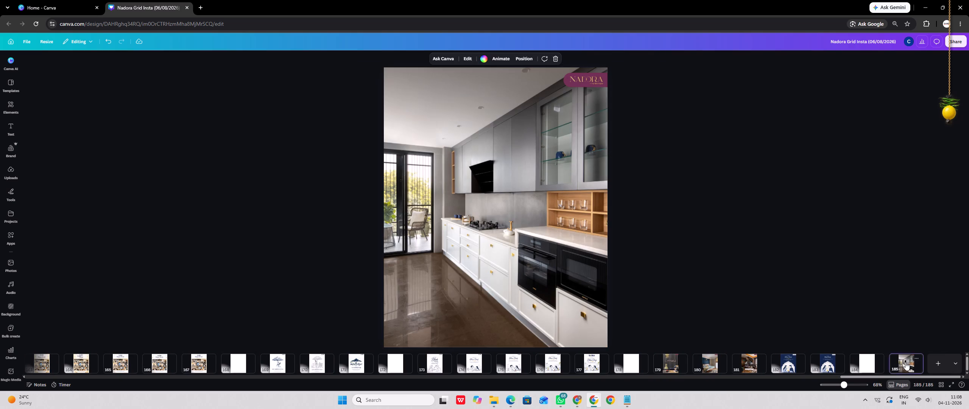
key("ctrl+v")
left_click(851, 302)
left_click(777, 292)
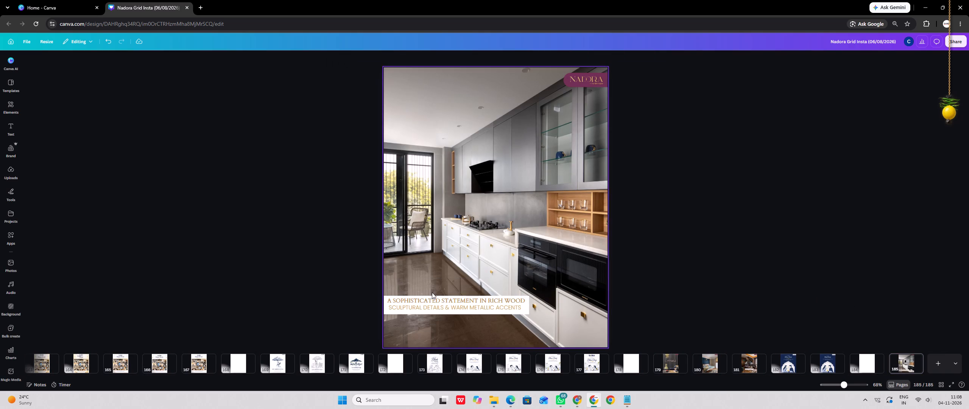
Delete the white strip behind the caption's first line and extend the lower strip upward to back both lines.
left_click(470, 295)
key("Delete")
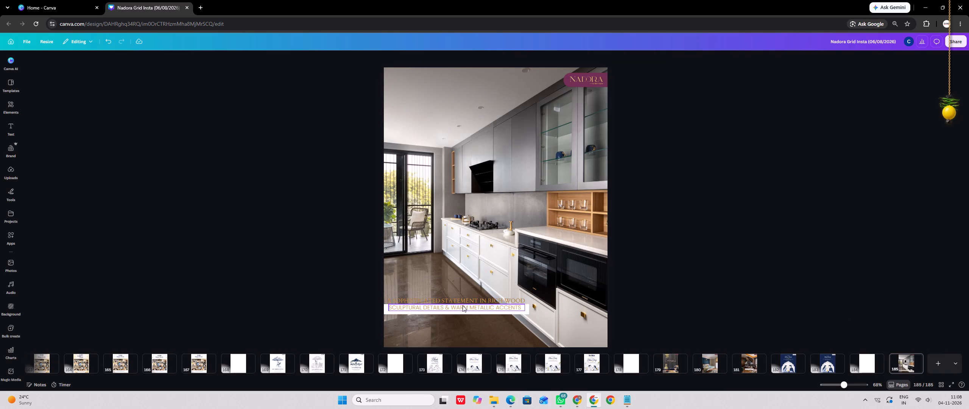
left_click(465, 313)
left_click_drag(455, 303, 456, 296)
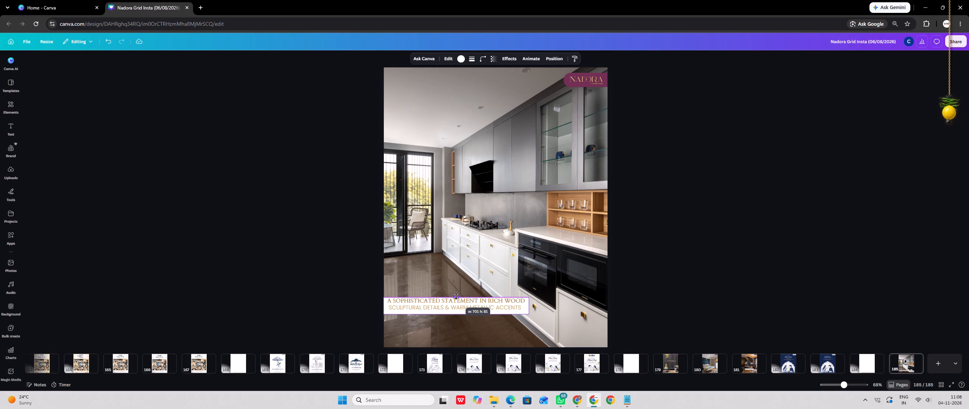
left_click_drag(456, 296, 457, 293)
left_click(870, 259)
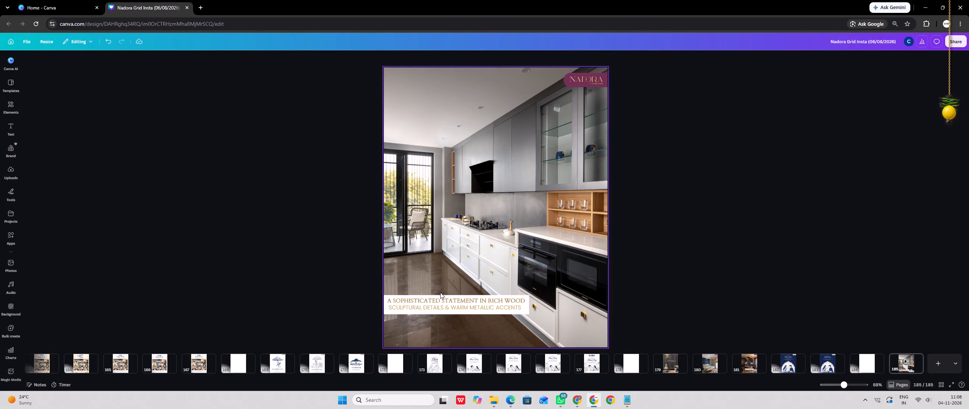
Switch to ChatGPT and attach the kitchen photo from the photo folder to a new chat.
left_click(444, 298)
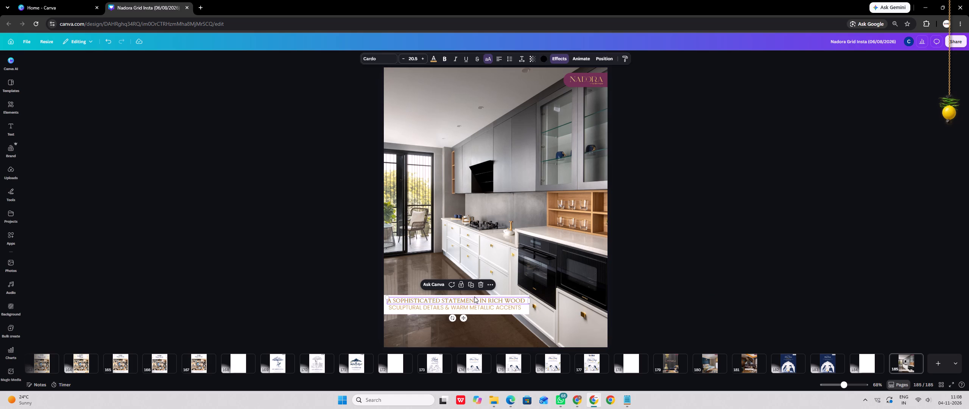
left_click(576, 405)
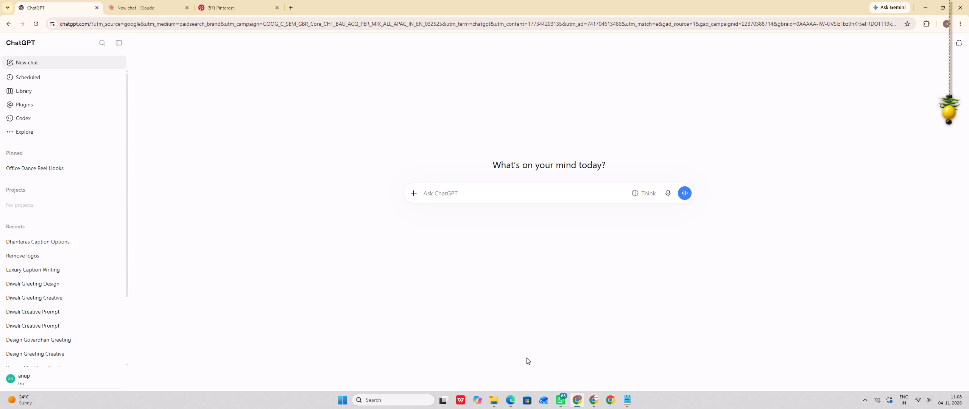
left_click(489, 374)
left_click_drag(803, 101, 402, 238)
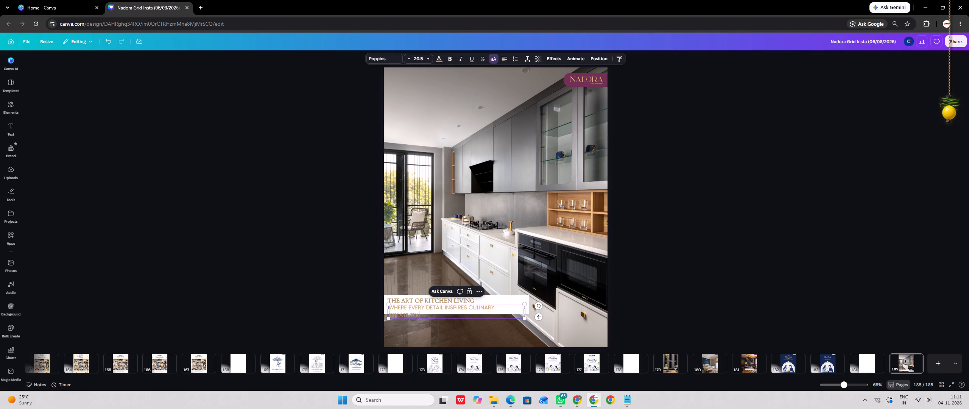
Widen the second caption's text box on page 185 so "Where Every Detail Inspires Culinary Creativity" fits on a single line.
left_click_drag(525, 311, 531, 310)
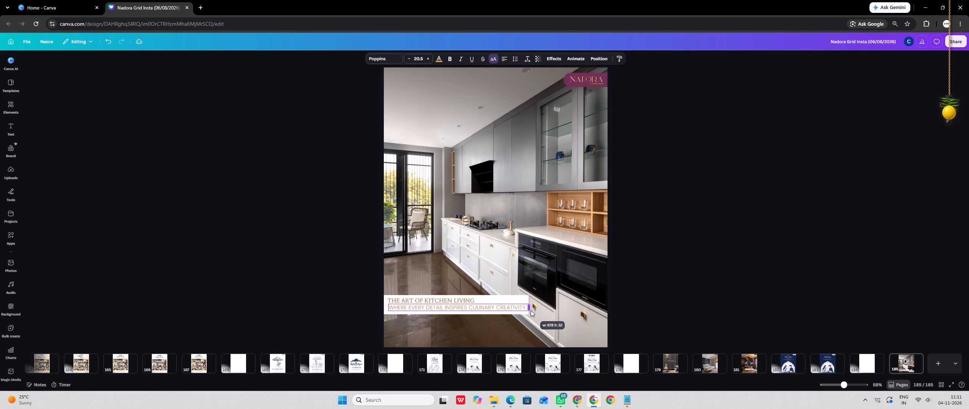
left_click_drag(531, 310, 530, 310)
left_click(764, 298)
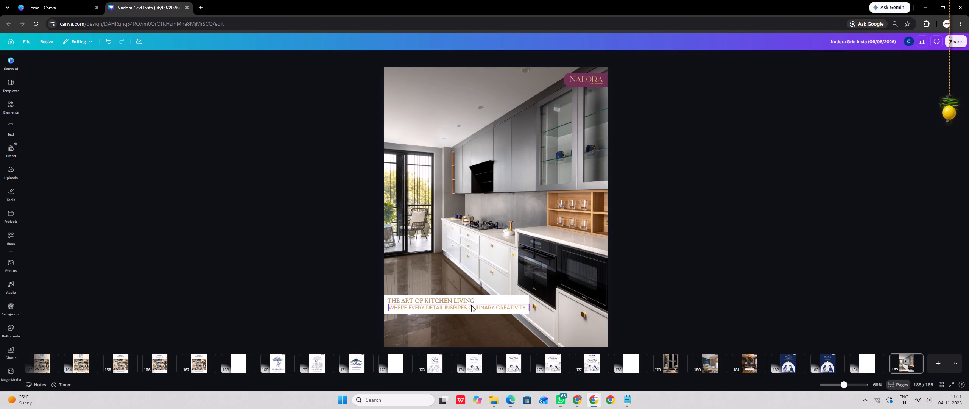
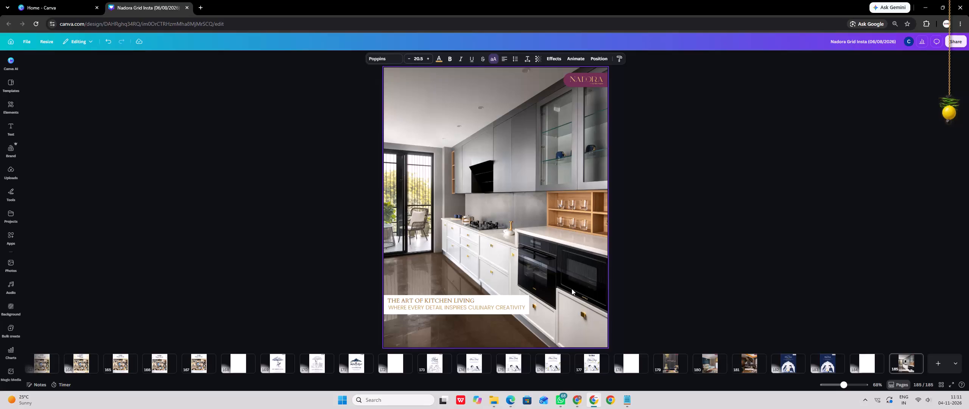
Nudge the second caption line on page 185 slightly left to line it up with the first line.
key("Left")
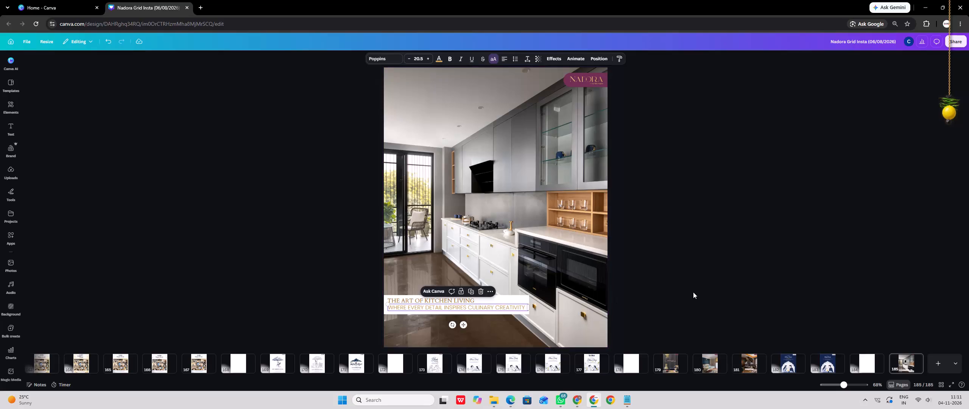
left_click(693, 292)
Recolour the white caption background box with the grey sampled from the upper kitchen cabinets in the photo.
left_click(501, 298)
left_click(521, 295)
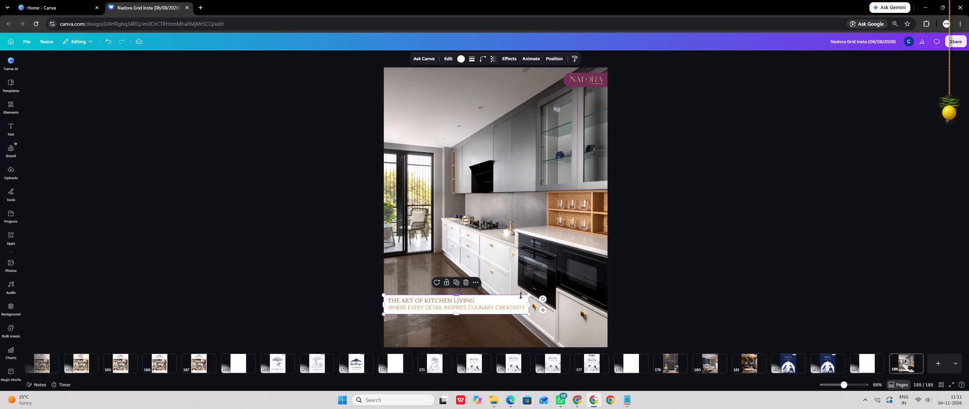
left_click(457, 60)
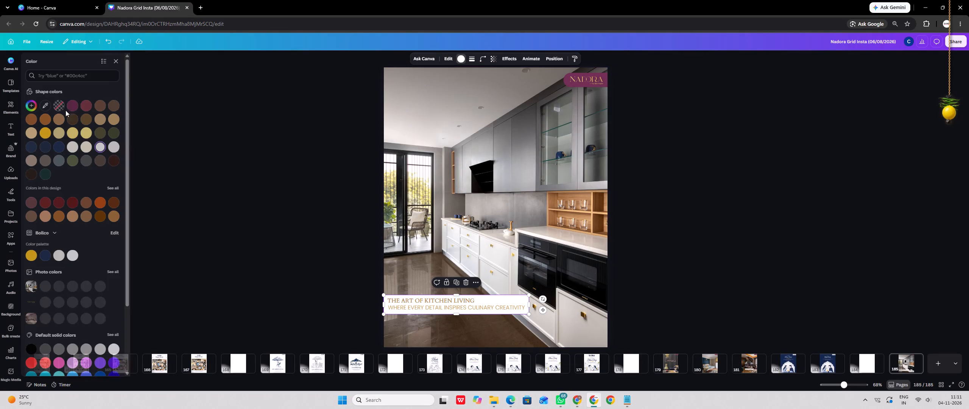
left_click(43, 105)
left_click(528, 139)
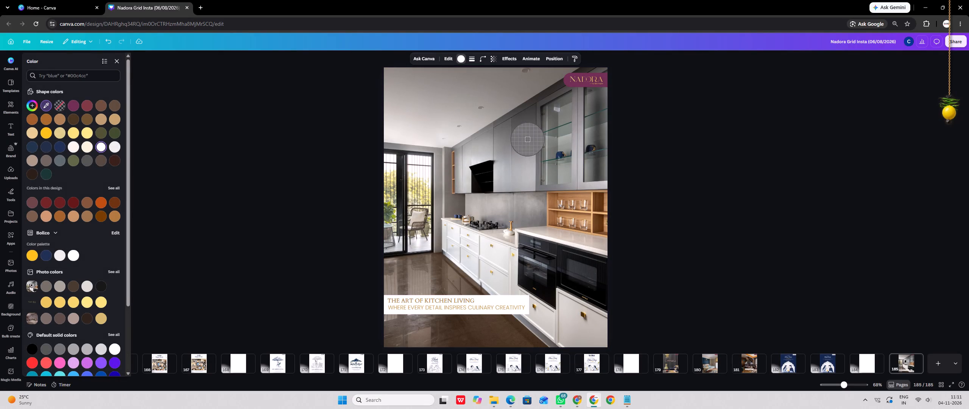
Recolour the caption background box with the gold sampled from a drawer handle in the kitchen photo.
left_click(466, 300)
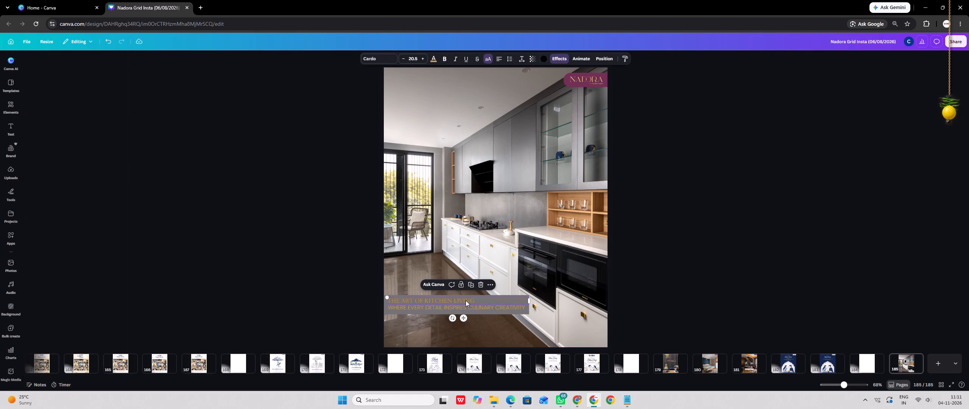
left_click(502, 295)
left_click(464, 58)
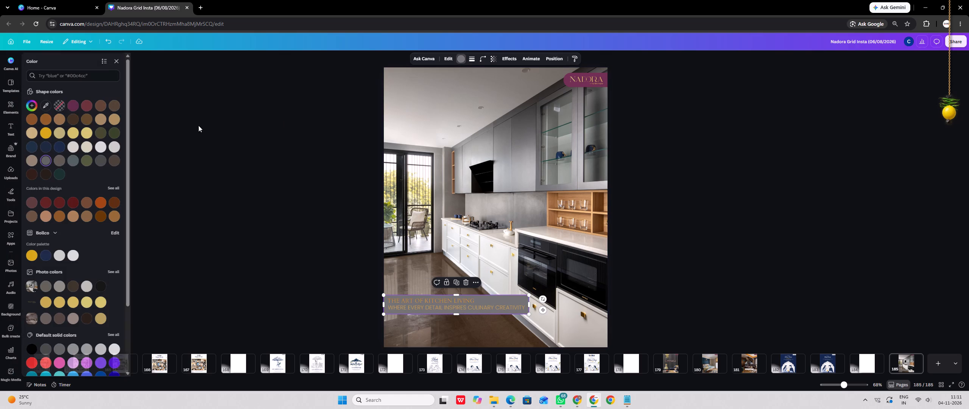
left_click(46, 109)
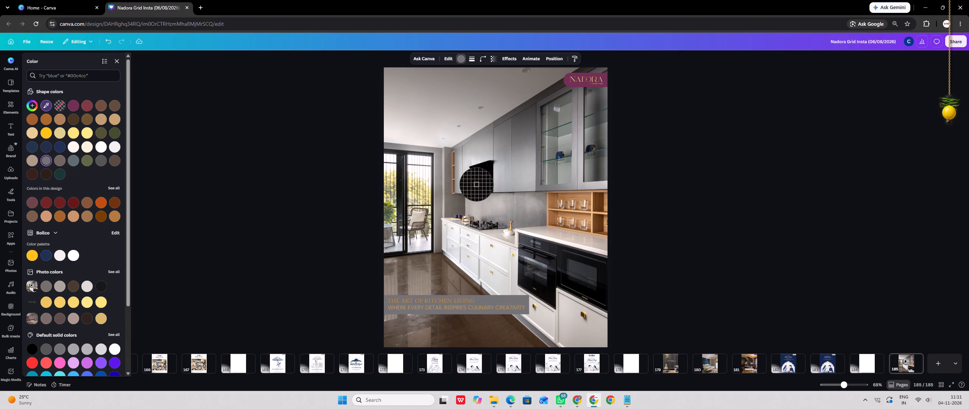
left_click(491, 245)
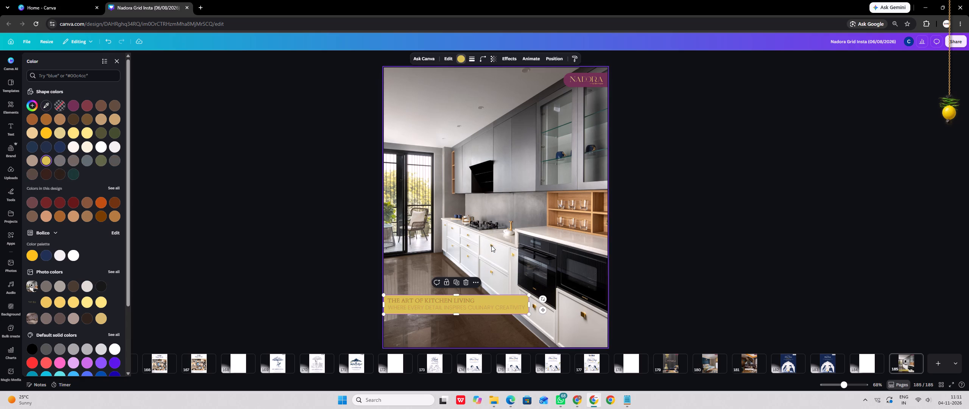
Set the text colour of the first caption line, "The Art of Kitchen Living", to white on page 185.
left_click(727, 281)
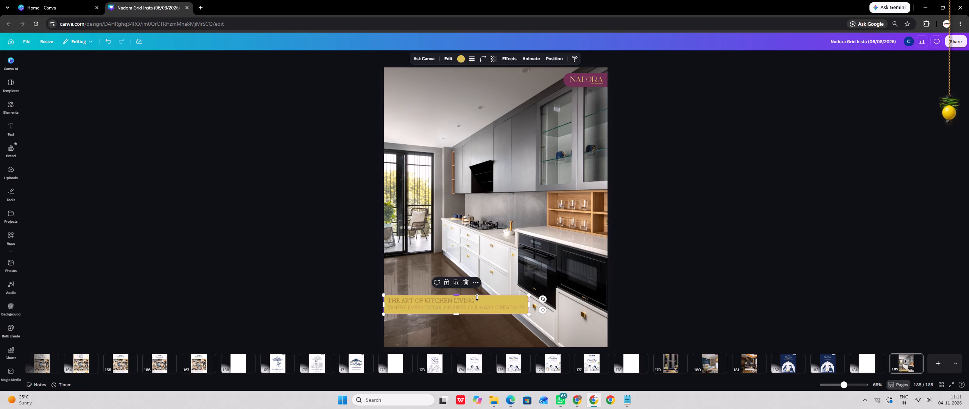
left_click(476, 301)
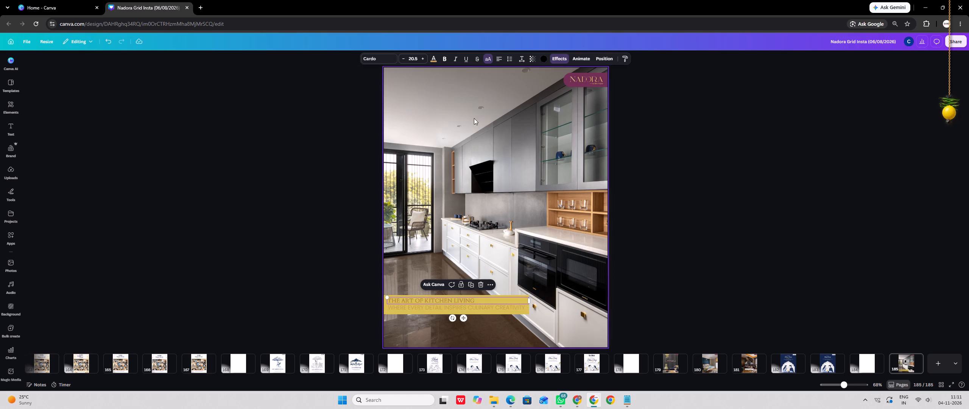
left_click(431, 60)
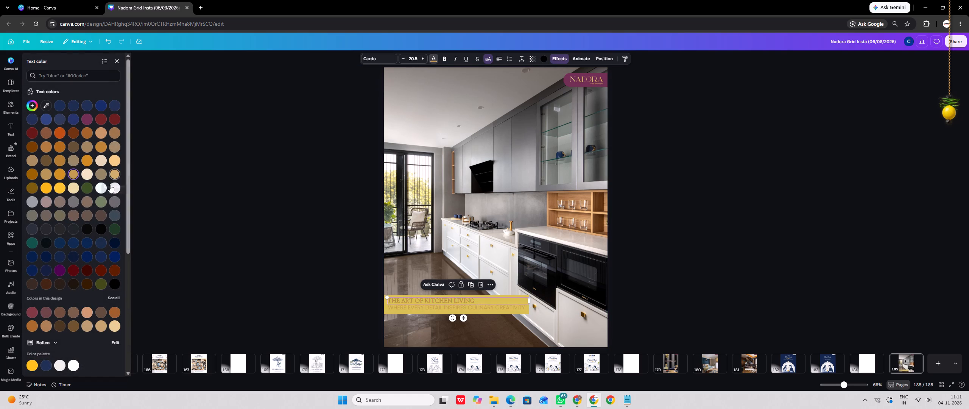
left_click(112, 187)
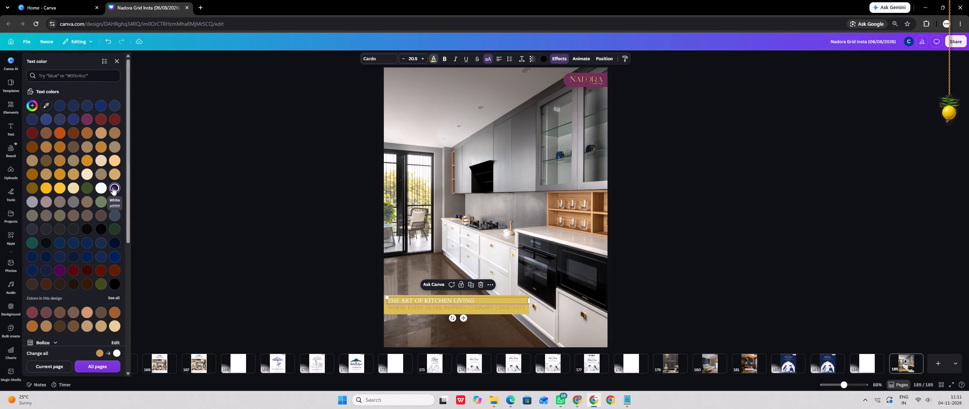
Recolour the caption's background bar with the magenta-purple sampled from the Nadora logo tag.
left_click(497, 296)
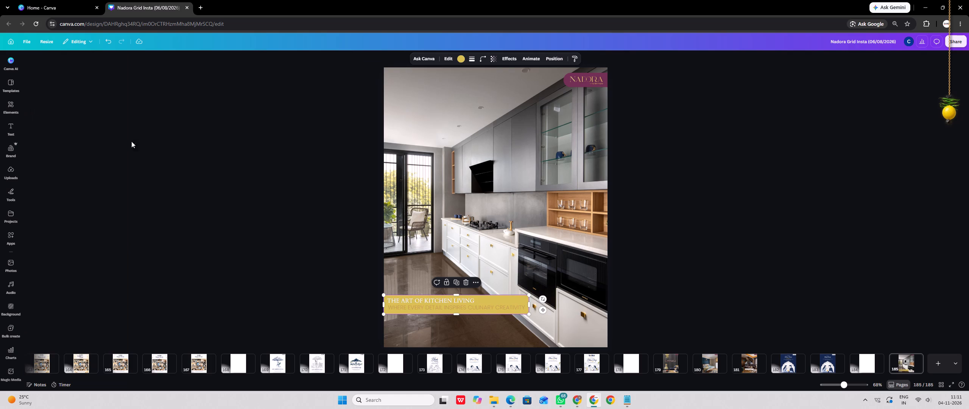
left_click(460, 59)
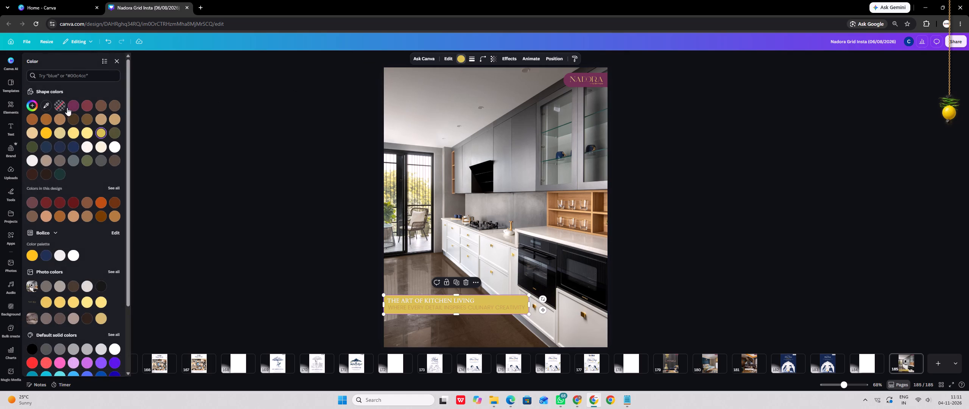
left_click(48, 109)
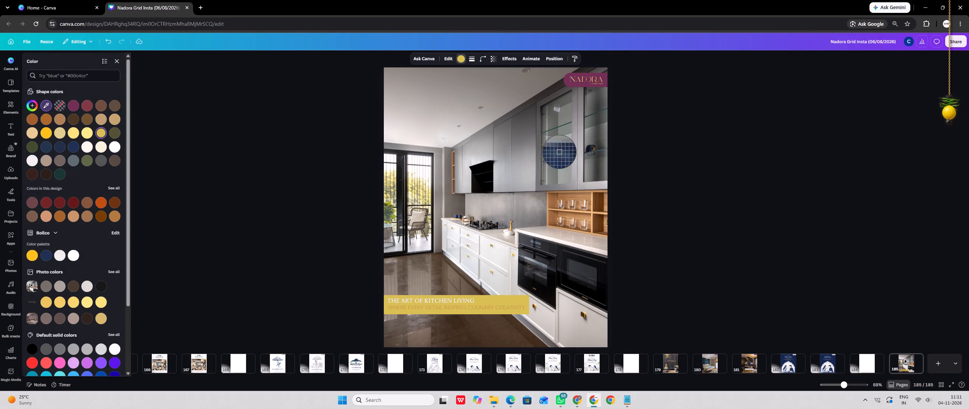
left_click(566, 81)
left_click(829, 243)
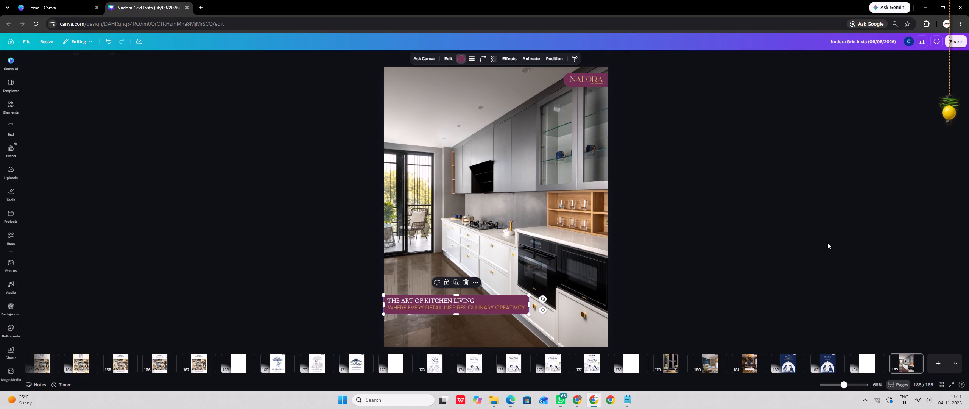
left_click(782, 228)
Try photo-sampled text colours on the second caption line: the wooden shelf's brown, followed by a dark tone near the counter's far end.
left_click(414, 308)
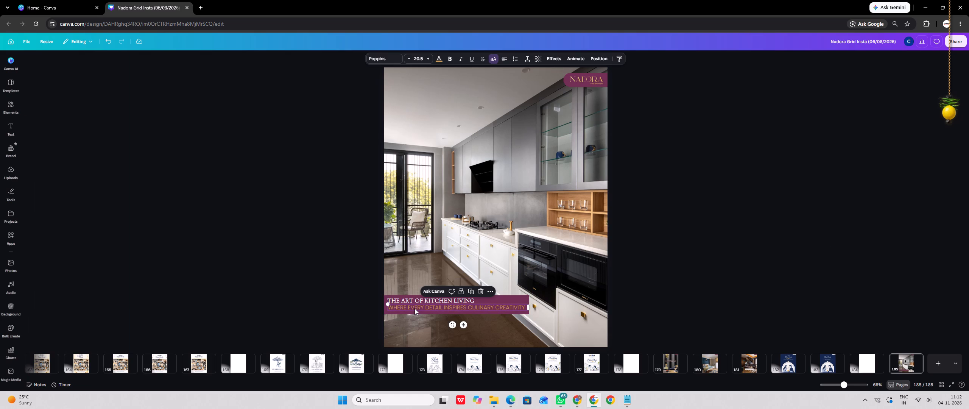
left_click(439, 59)
left_click(47, 106)
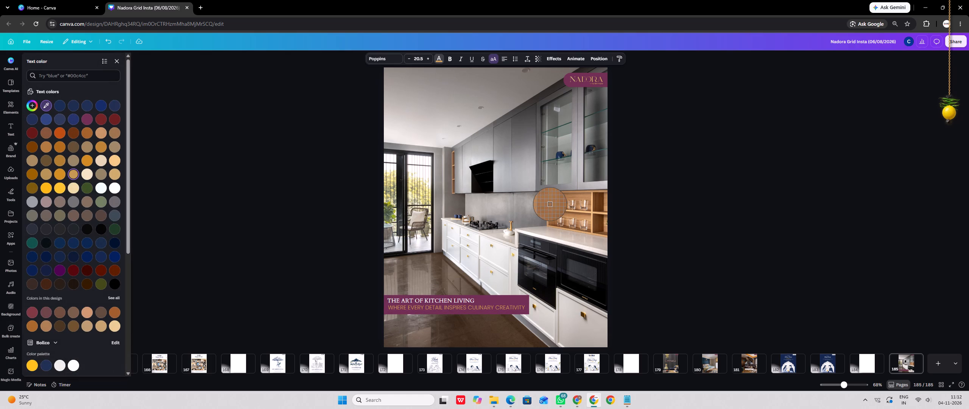
left_click(549, 204)
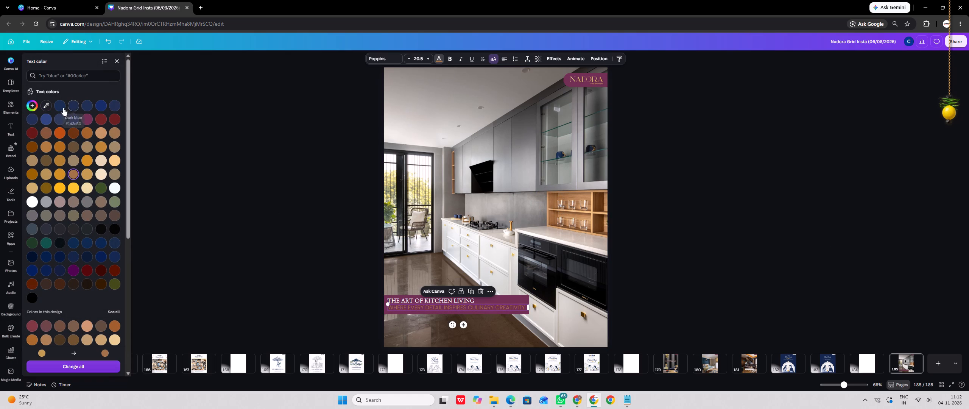
left_click(47, 106)
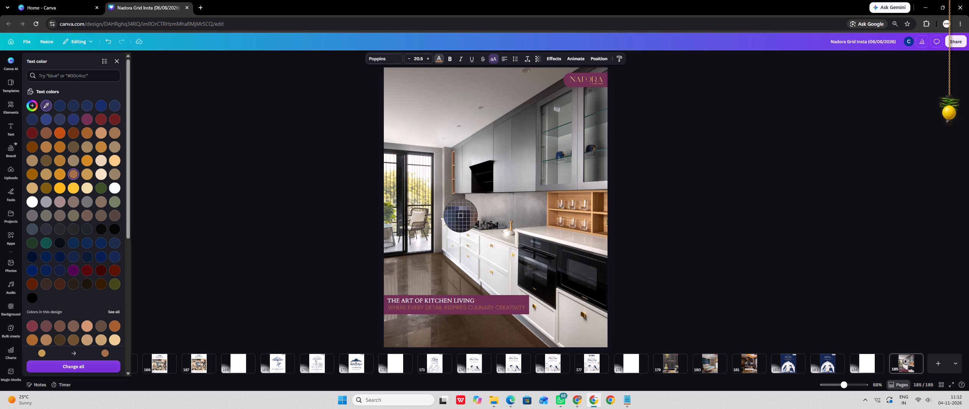
left_click(460, 215)
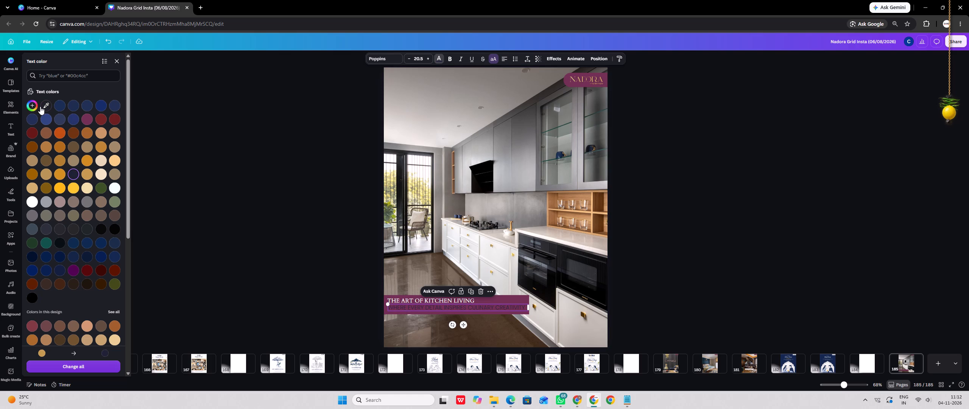
Recolour the second caption line with the grey sampled from the wall cabinets beside the black range hood.
left_click(43, 106)
left_click(501, 178)
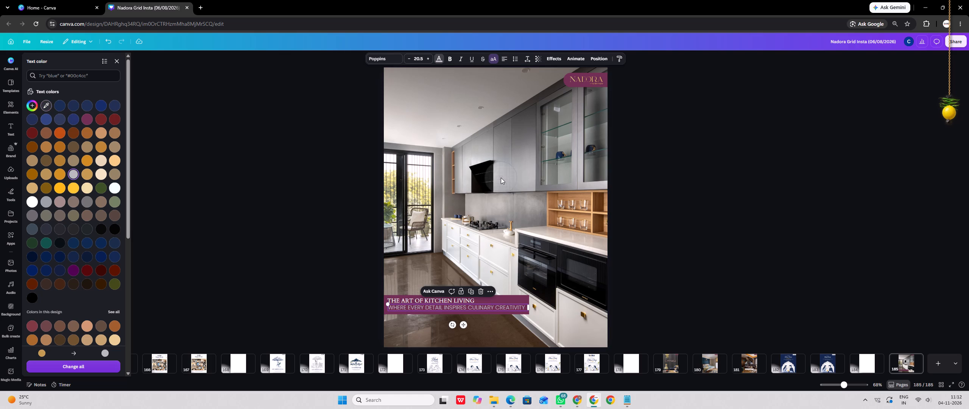
double_click(775, 284)
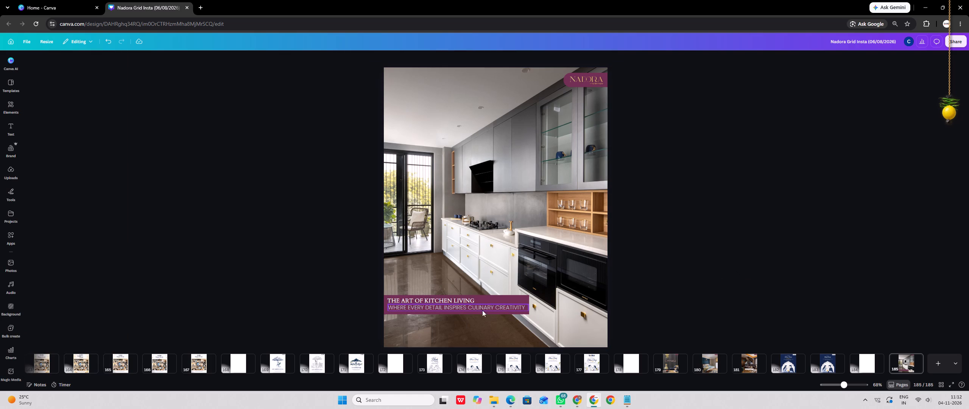
Set the transparency of the caption's magenta-purple background bar to 70.
left_click(502, 296)
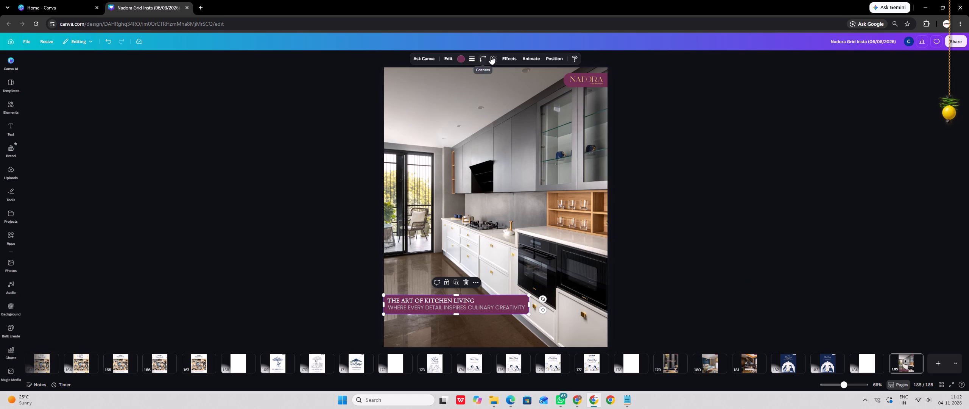
left_click(491, 56)
left_click_drag(506, 83, 501, 85)
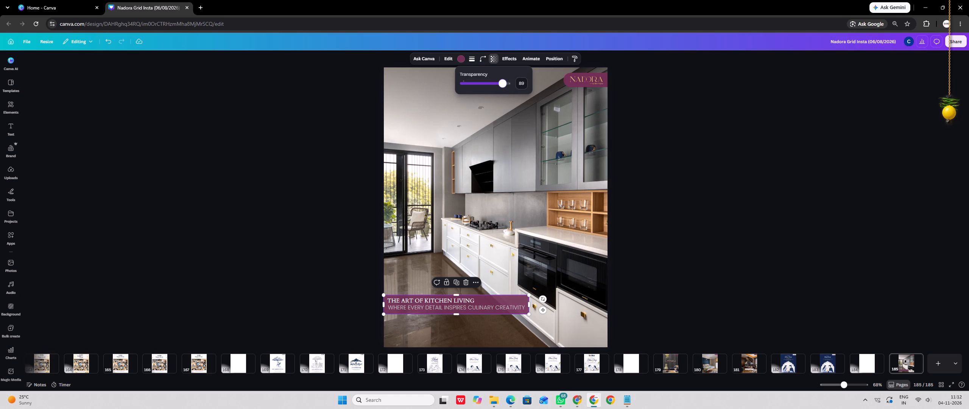
left_click_drag(501, 85, 494, 85)
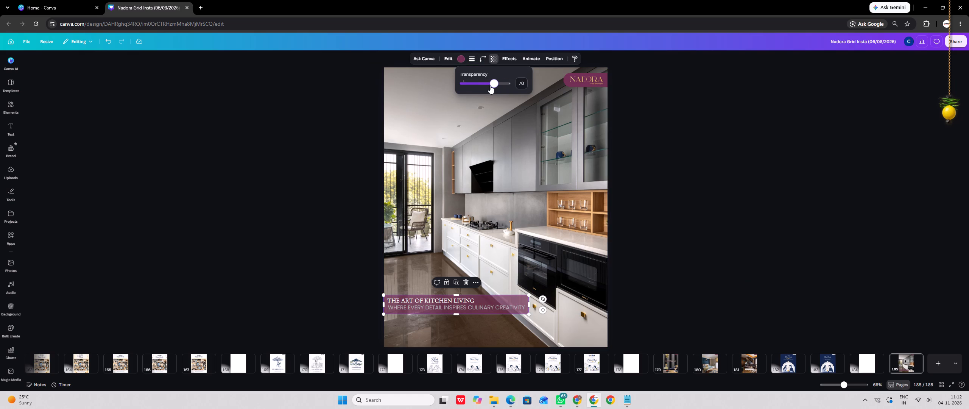
left_click(693, 196)
left_click(704, 199)
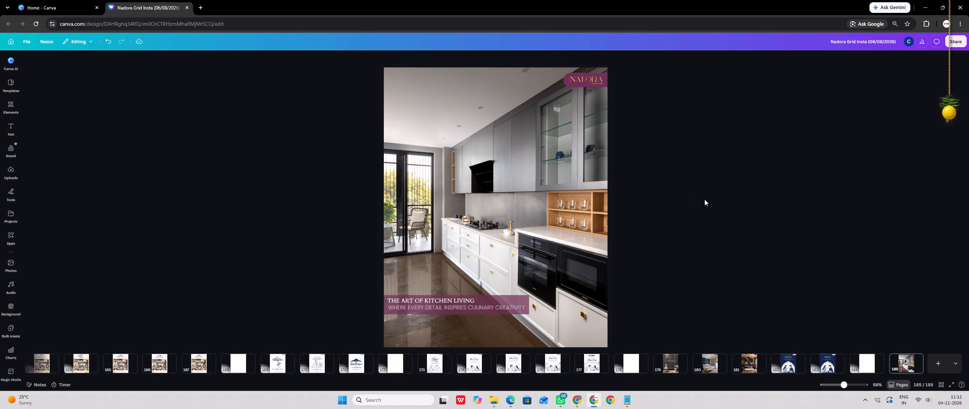
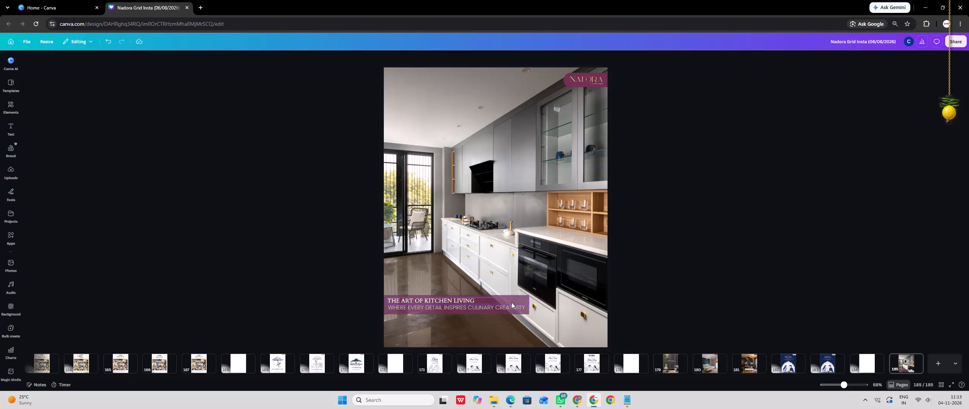
Add a new blank page after the kitchen post, as page 186.
left_click(939, 359)
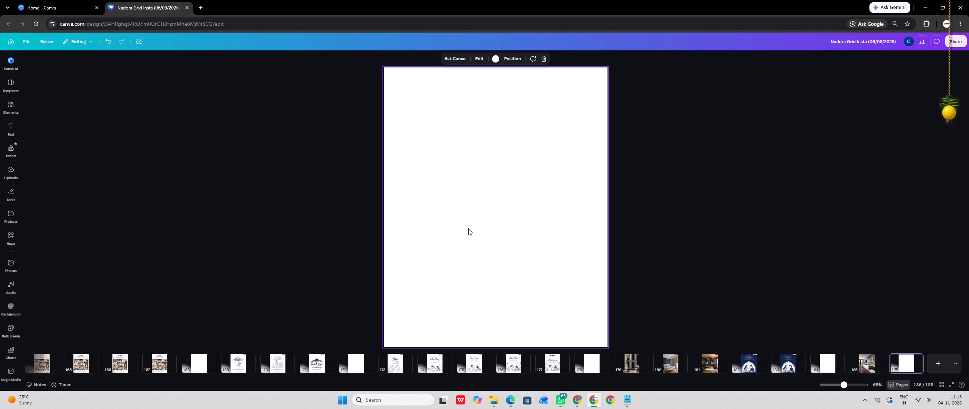
left_click(859, 212)
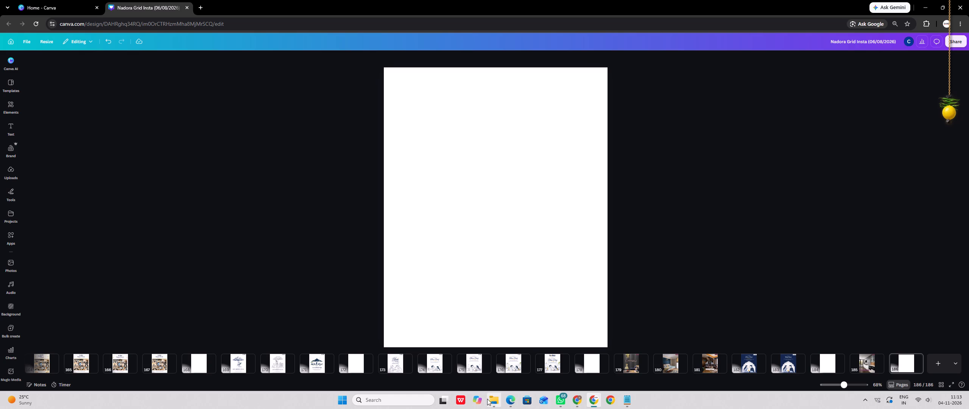
Switch to File Explorer and bring up the Nadora interior shoot folder to choose a photo for the new page.
left_click(484, 374)
left_click(582, 353)
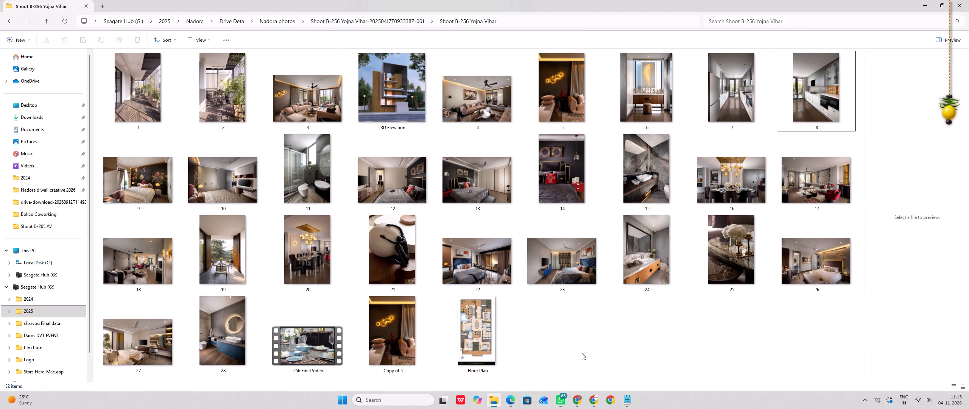
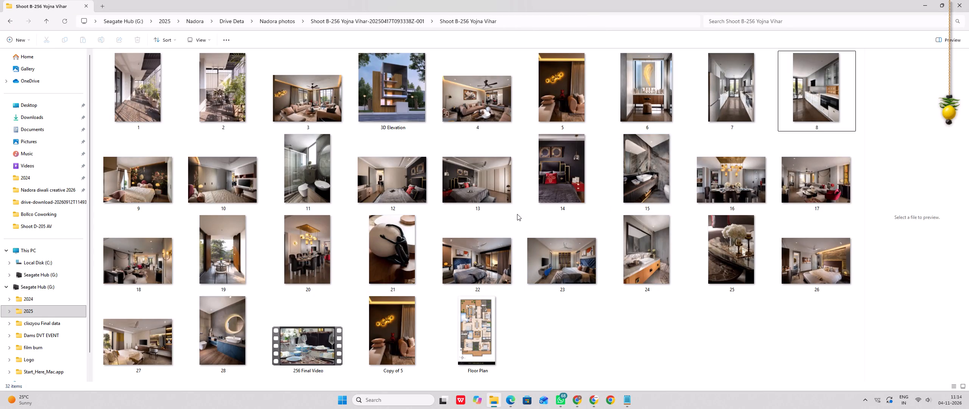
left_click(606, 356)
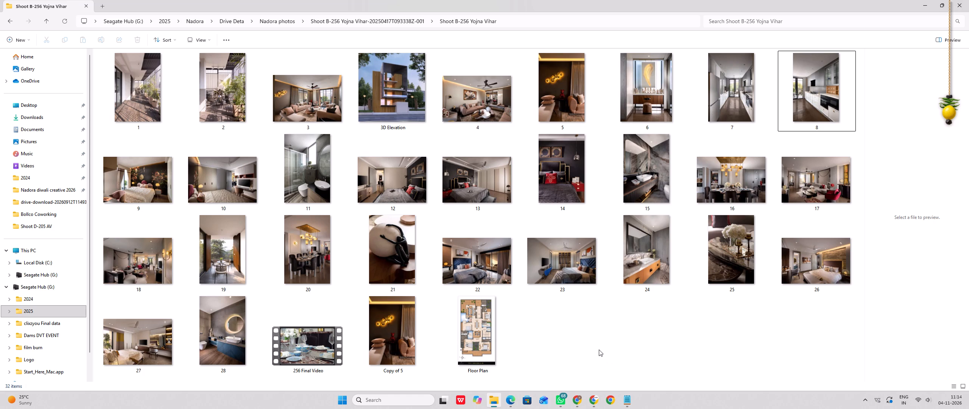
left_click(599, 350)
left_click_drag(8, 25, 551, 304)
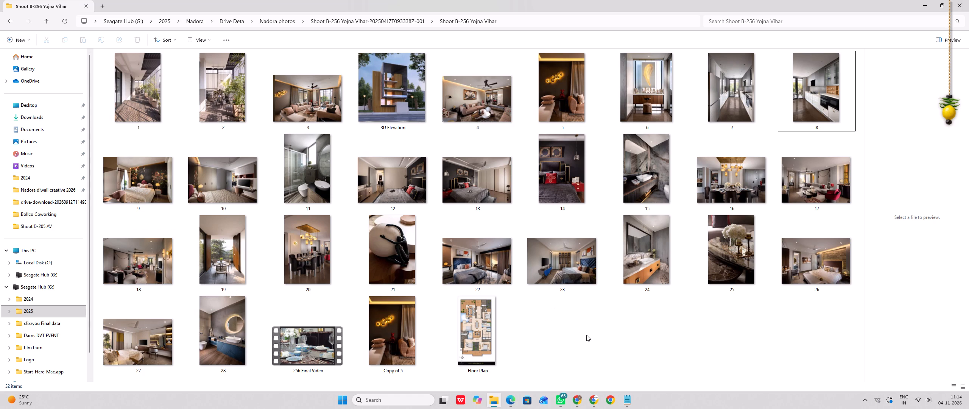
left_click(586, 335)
left_click(11, 19)
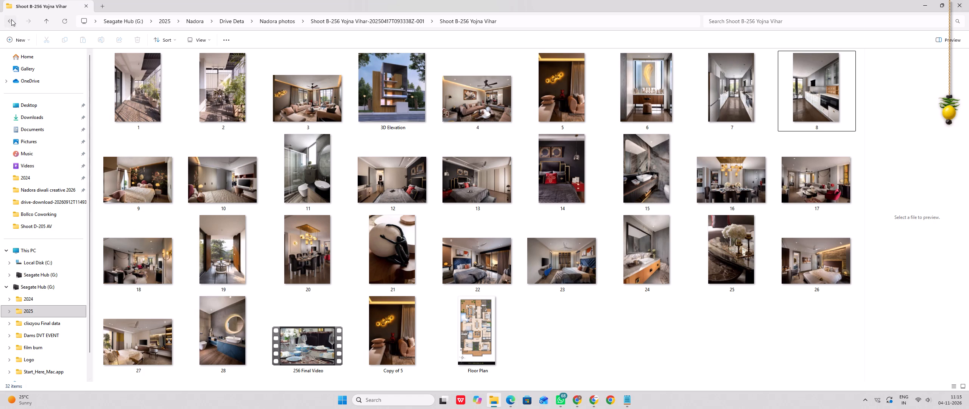
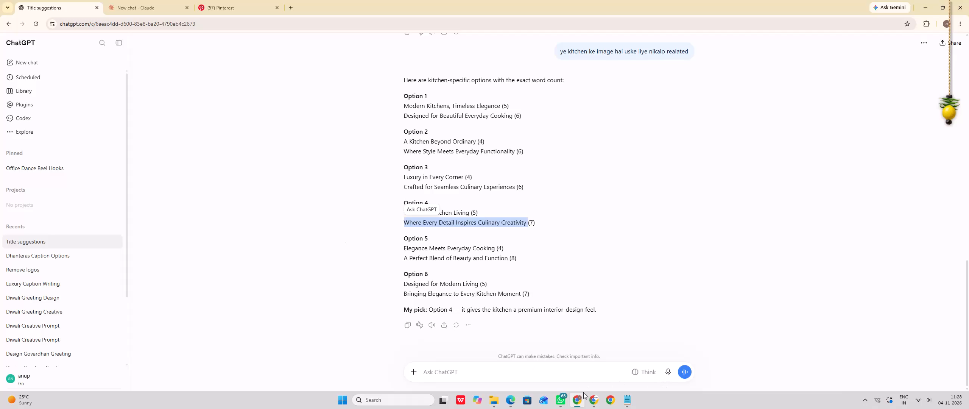
left_click(600, 399)
left_click(855, 369)
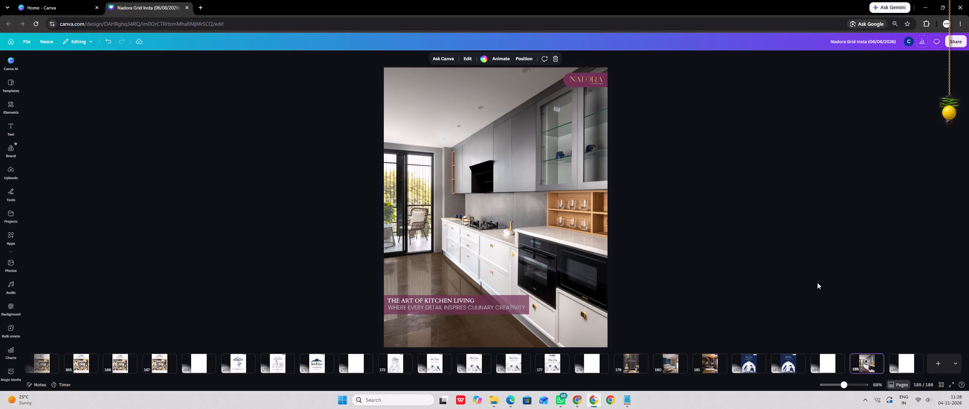
left_click(904, 362)
left_click(491, 365)
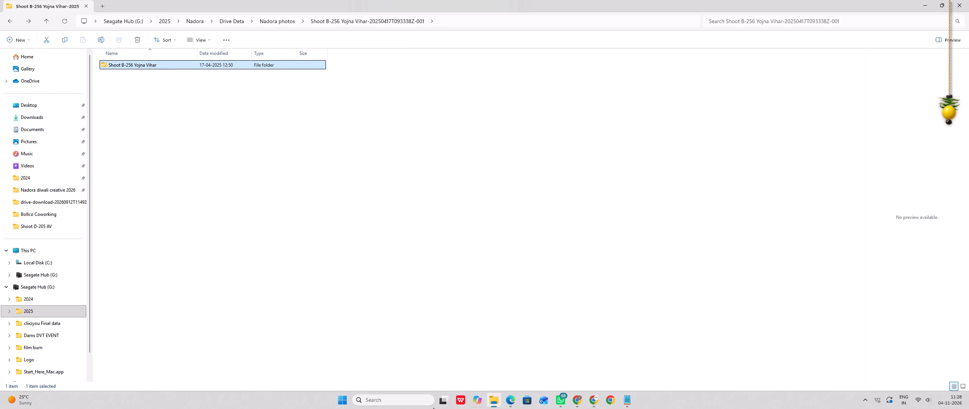
double_click(201, 62)
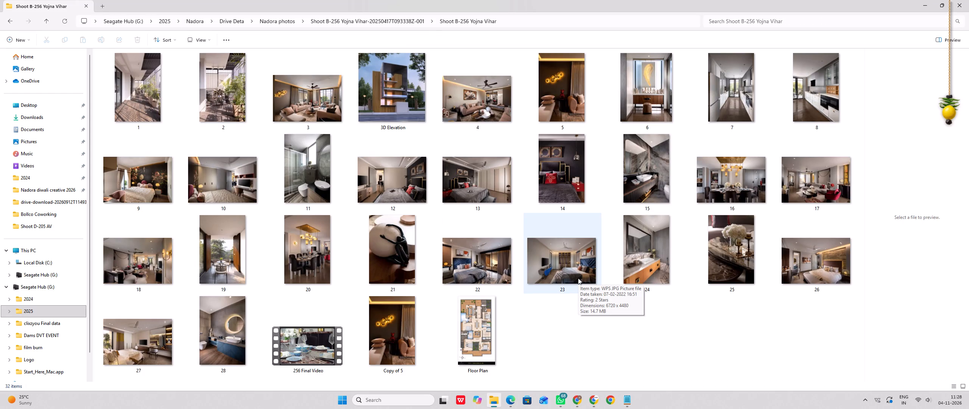
left_click_drag(471, 98, 599, 390)
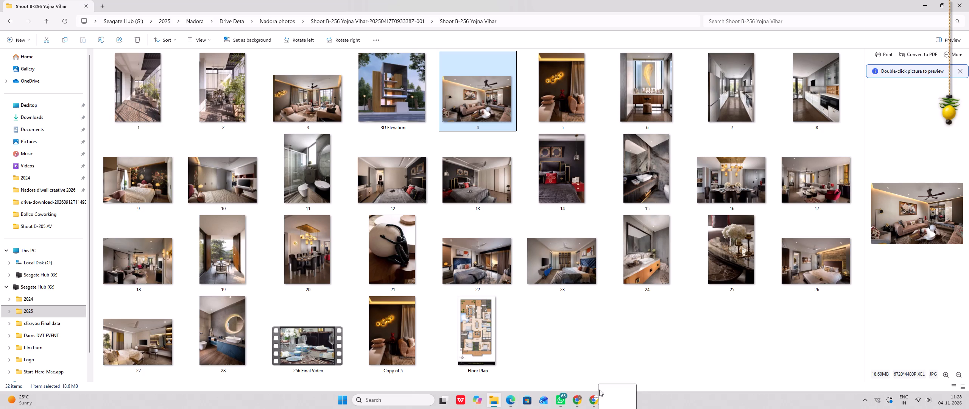
left_click_drag(599, 390, 473, 228)
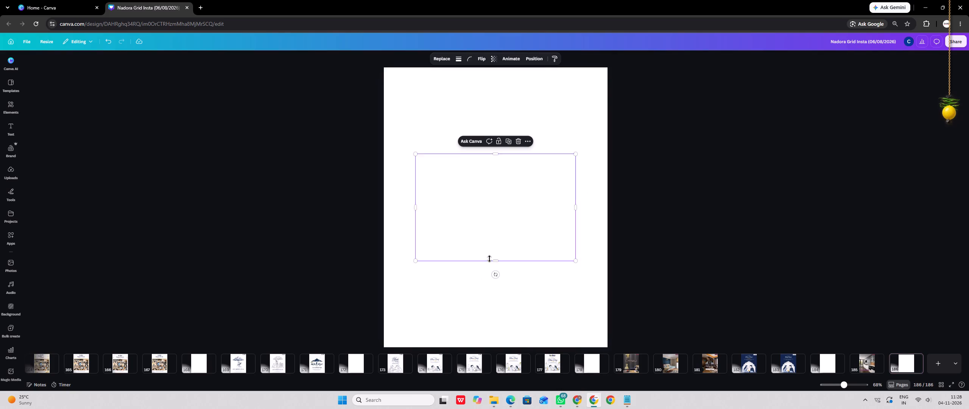
Set the living room photo as page 186's background and shift its crop slightly so the sofa area moves left.
right_click(488, 219)
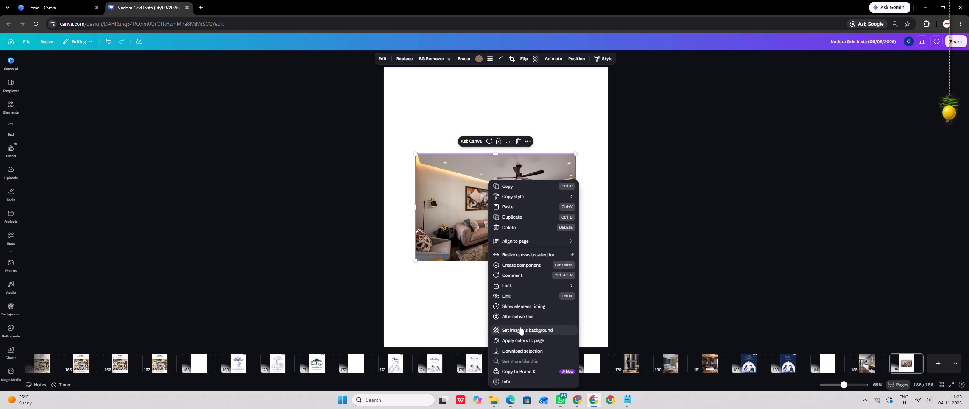
left_click(524, 327)
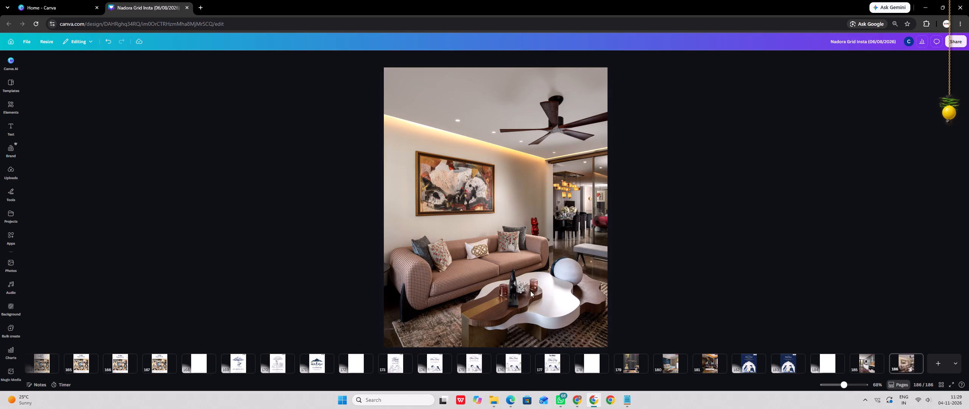
double_click(497, 215)
left_click(511, 244)
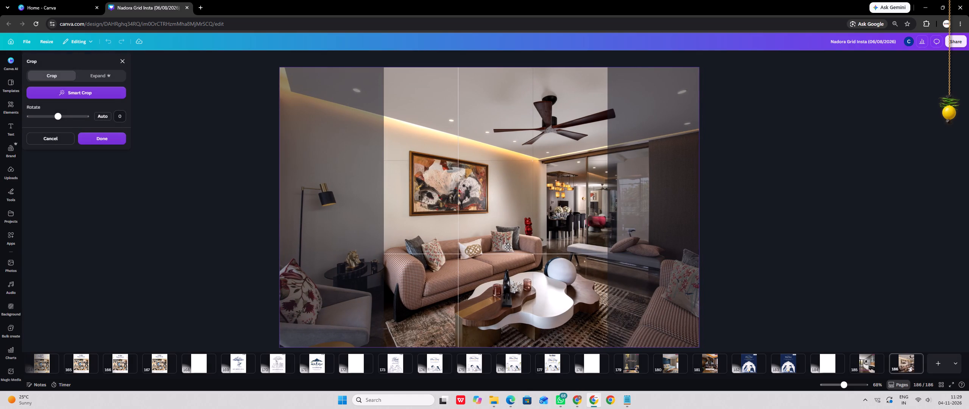
double_click(800, 223)
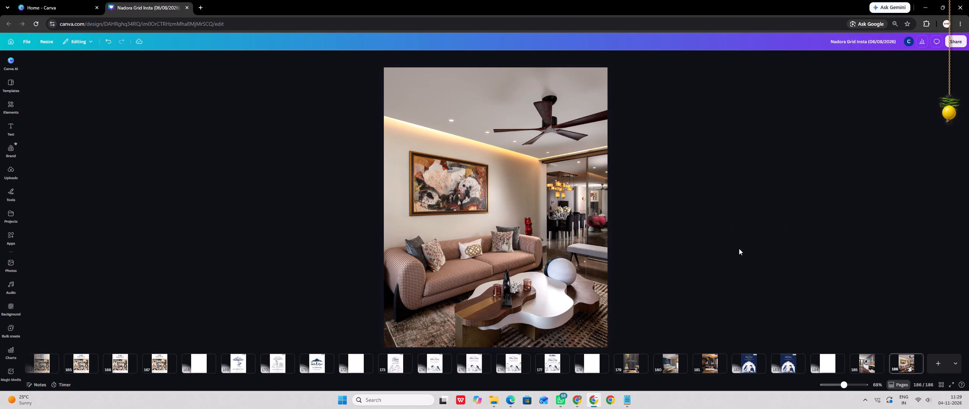
Copy the Nadora logo badge from the kitchen post on page 185 and paste it onto page 186.
left_click(871, 358)
left_click_drag(651, 81, 626, 81)
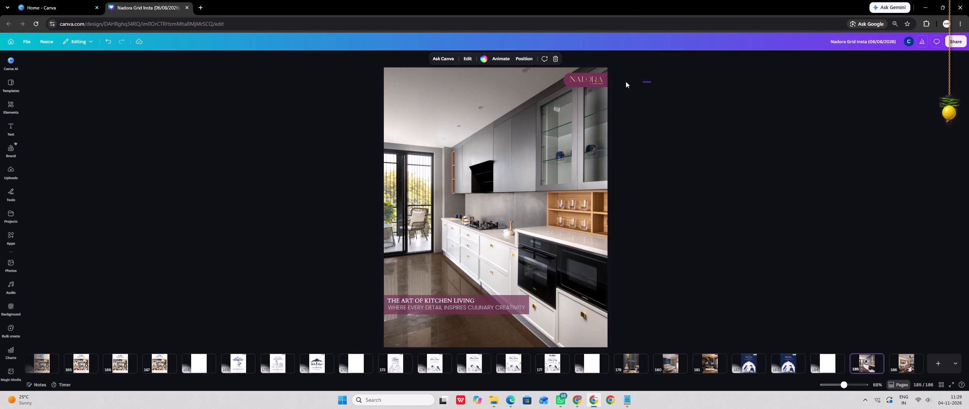
left_click_drag(626, 81, 589, 81)
key("ctrl+c")
left_click(782, 180)
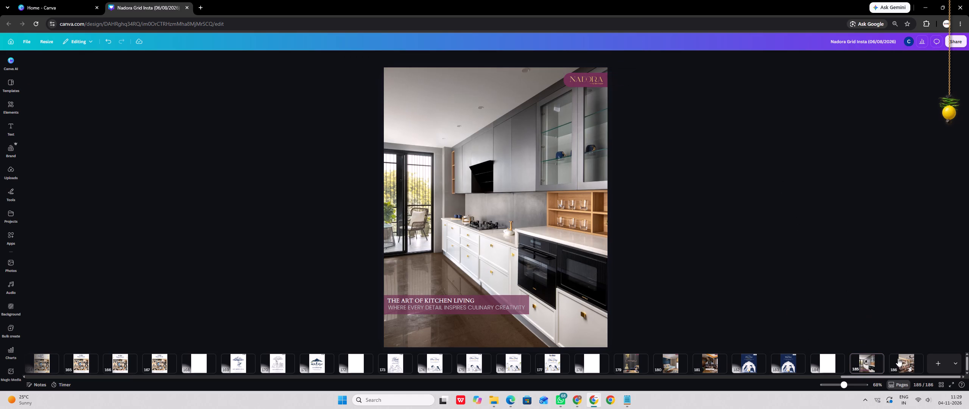
left_click(901, 363)
key("ctrl+v")
left_click(706, 171)
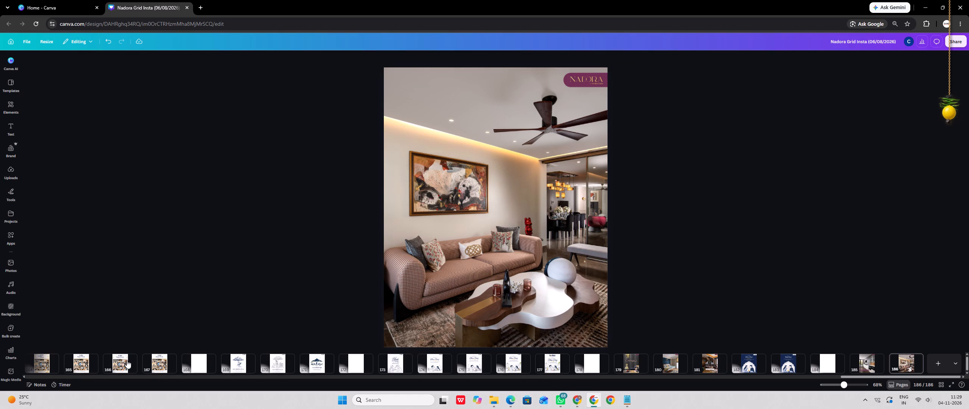
Browse back through the earlier pages of the design, to around page 157.
scroll(151, 368, "up", 6)
scroll(151, 368, "down", 1)
scroll(151, 368, "up", 1)
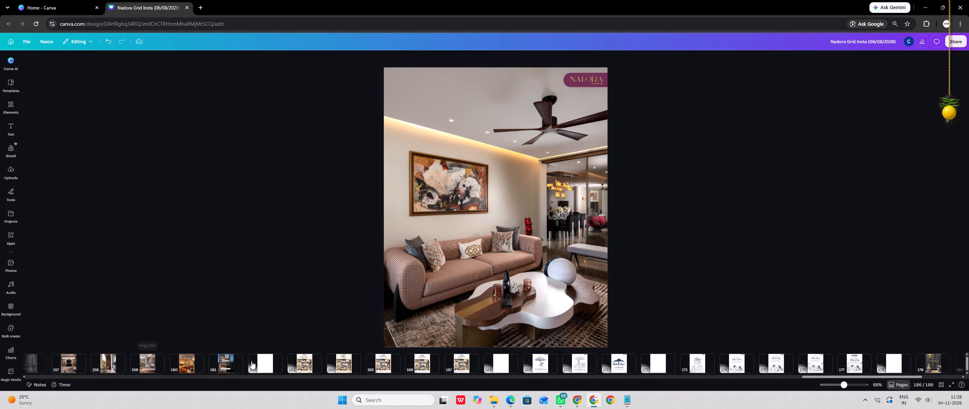
Open page 161, the building exterior post with the two-line caption on a white bar.
left_click(231, 360)
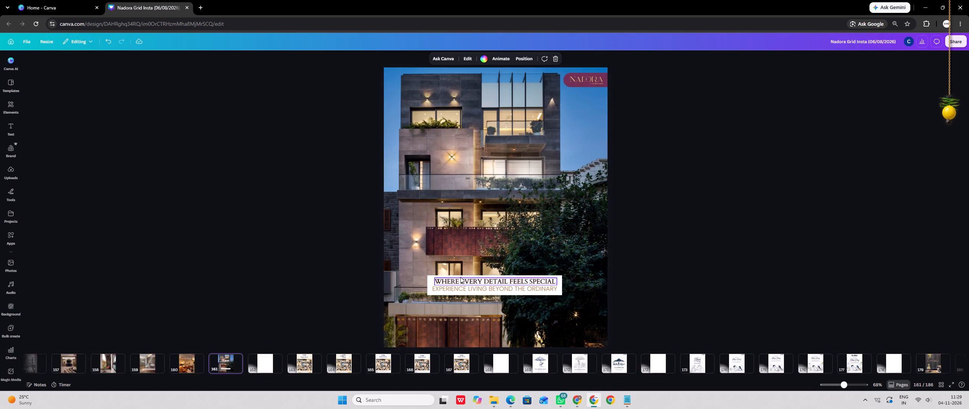
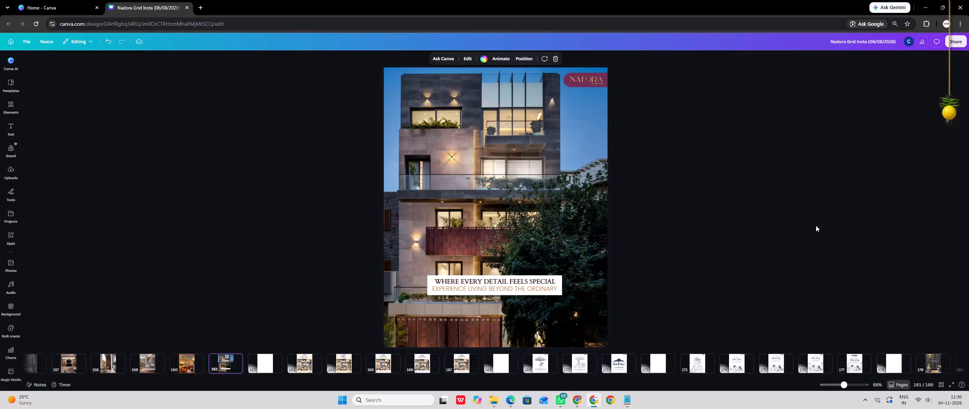
Return from page 161 to the living room post on page 186 at the end of the design.
left_click(816, 225)
scroll(884, 366, "down", 2)
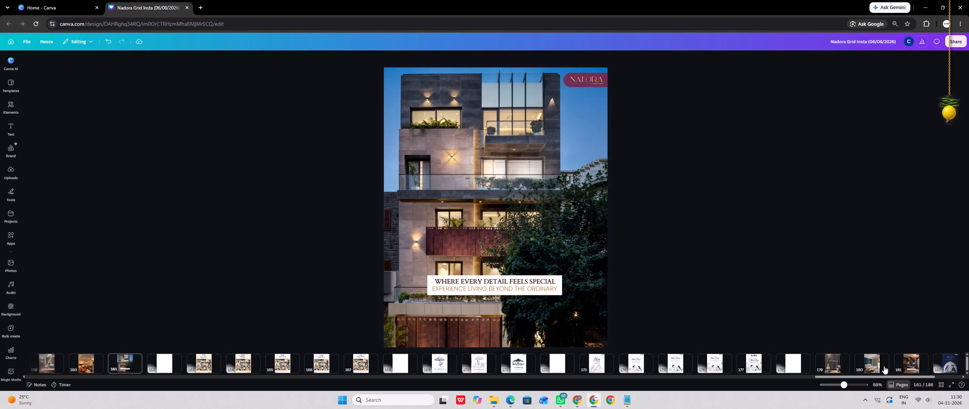
scroll(884, 366, "down", 8)
scroll(882, 364, "up", 1)
scroll(882, 364, "down", 1)
left_click(909, 364)
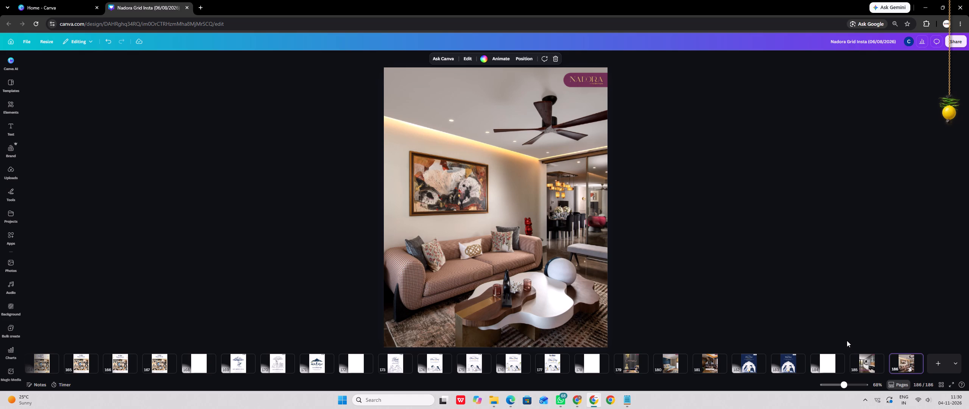
Switch to the ChatGPT "Title suggestions" chat with the kitchen caption options.
left_click(570, 399)
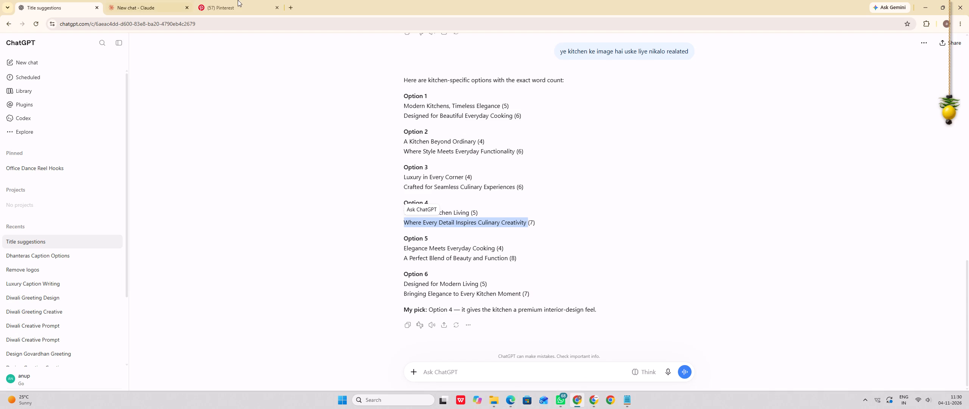
Open YouTube in a new browser tab and play the Coke Studio mix named Mix - Indian pop.
left_click(294, 12)
left_click(288, 7)
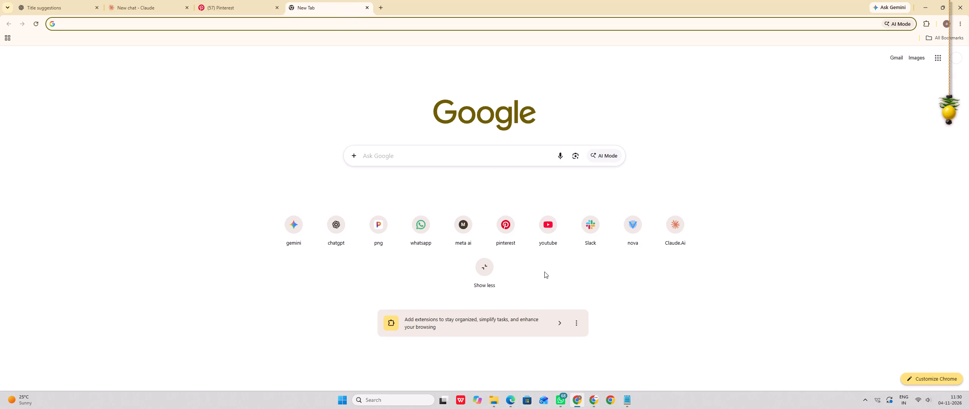
left_click(558, 235)
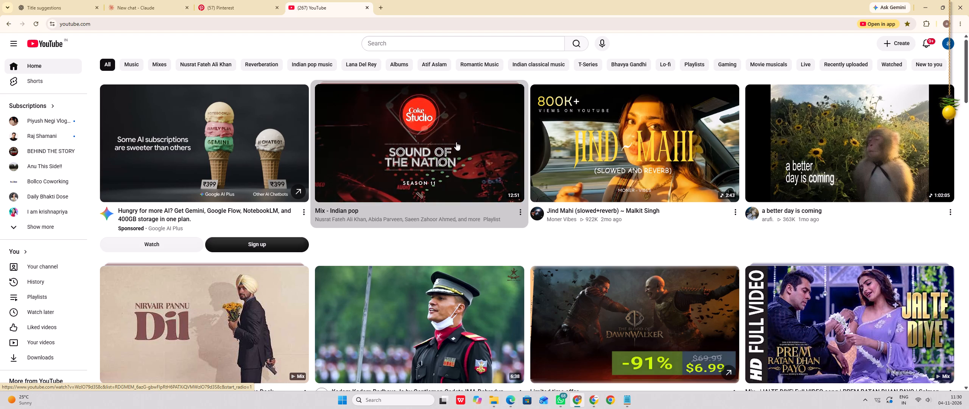
left_click_drag(465, 142, 466, 160)
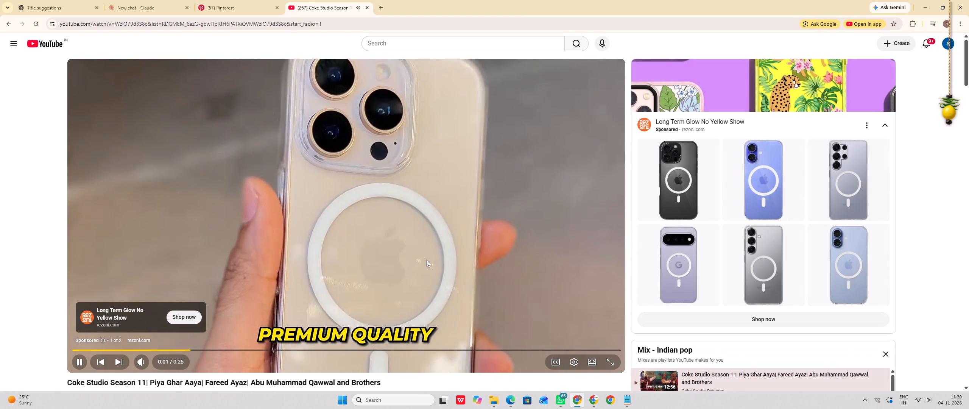
Block the Rezoni phone-case ad playing before the Coke Studio video and close the ad settings.
left_click(101, 341)
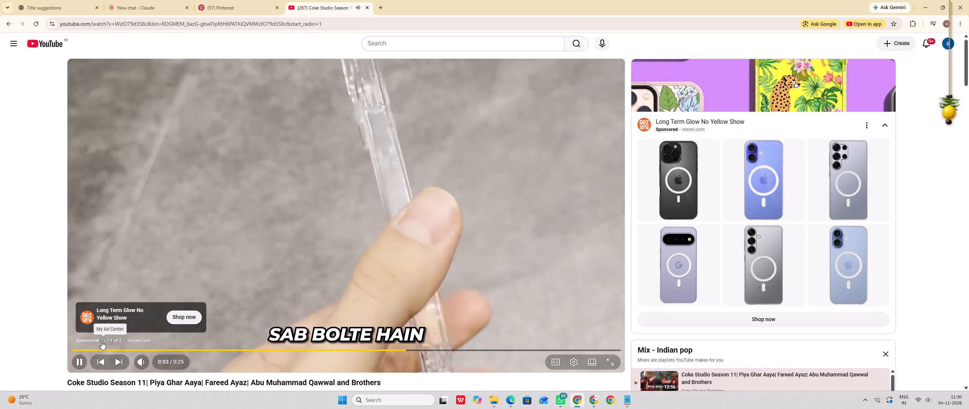
left_click(407, 115)
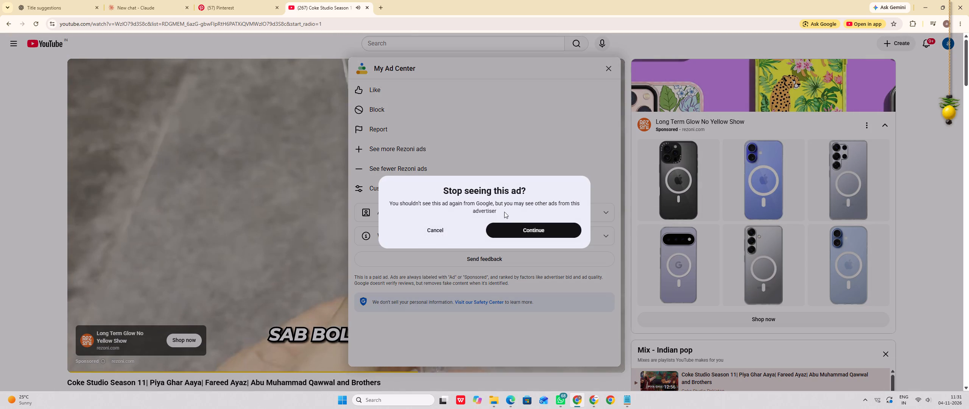
left_click(510, 223)
left_click(600, 61)
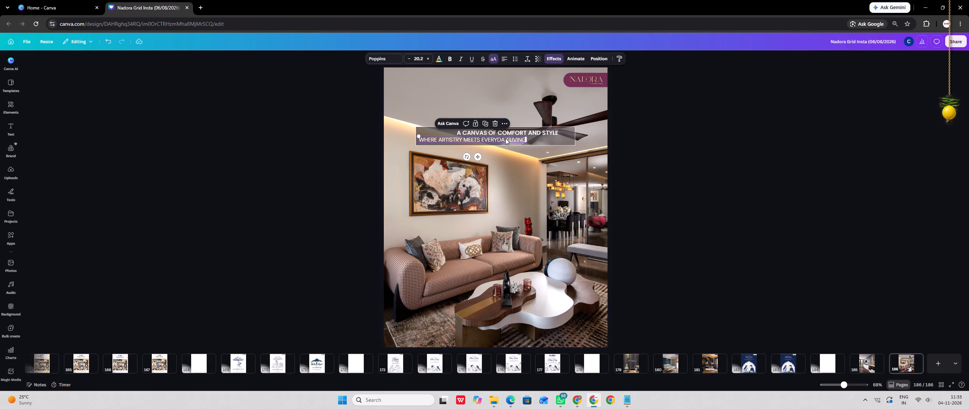
Centre both caption lines, the subtitle and the heading "A Canvas of Comfort and Style", horizontally on page 186.
left_click(597, 56)
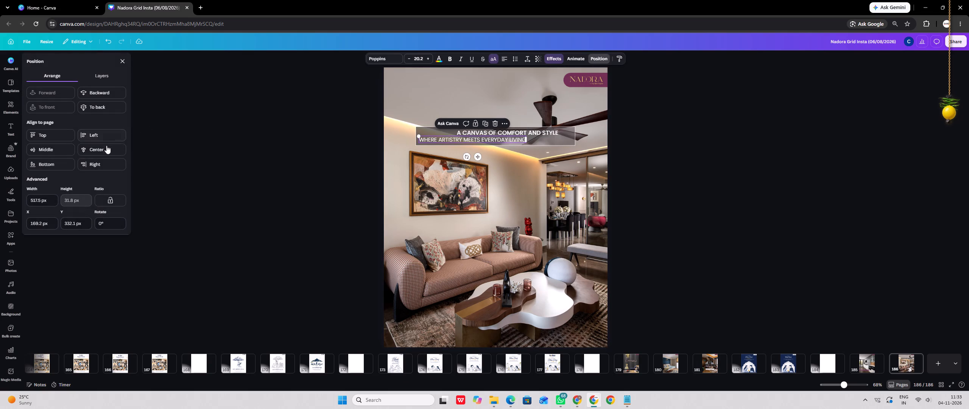
left_click(106, 146)
left_click(549, 131)
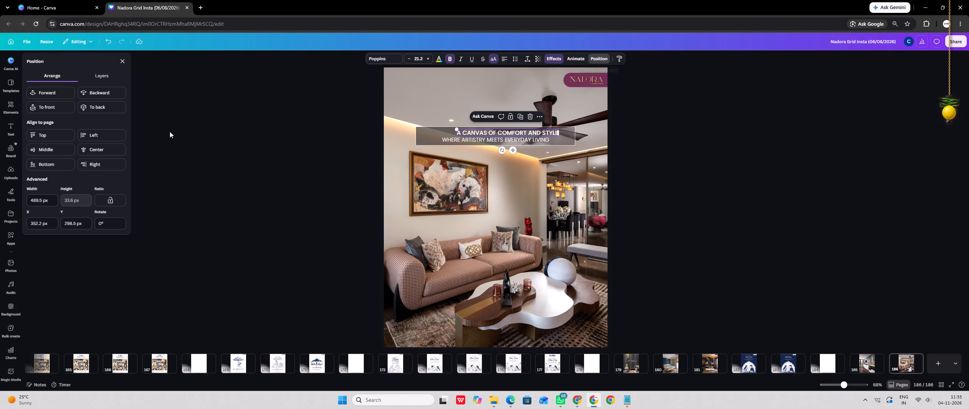
left_click(112, 149)
double_click(768, 159)
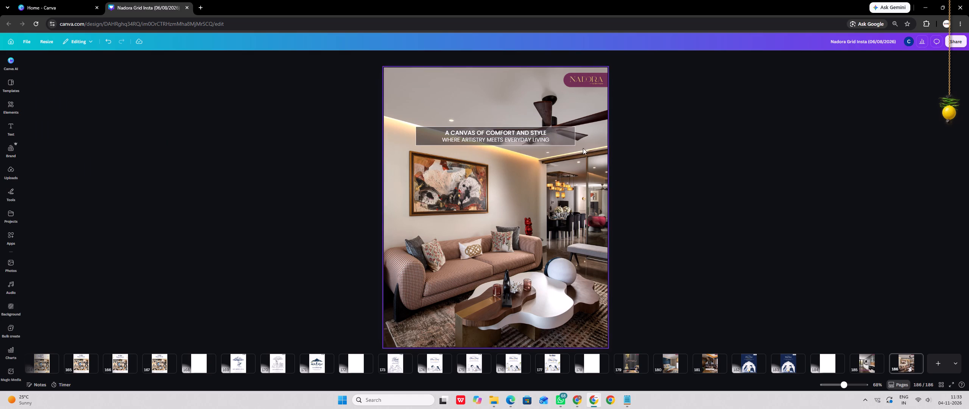
Select the background strip behind the two caption lines on page 186.
left_click(570, 135)
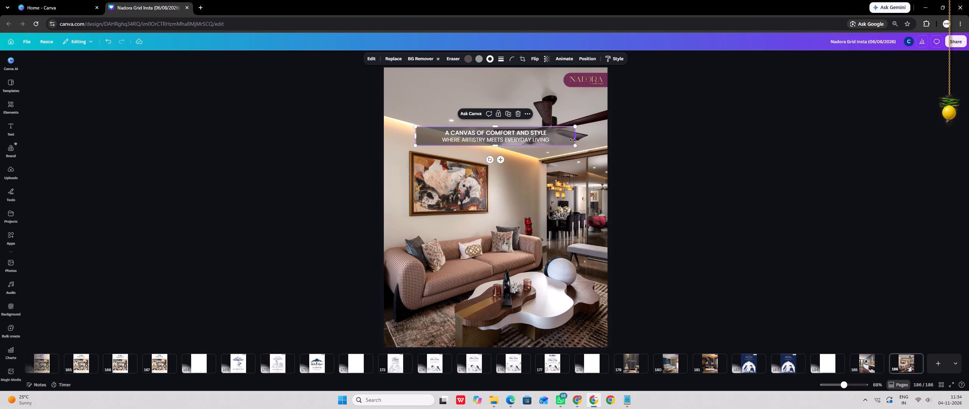
Narrow the caption's background strip from both sides to about 572 px wide and centre it horizontally on the page.
left_click_drag(575, 136, 553, 138)
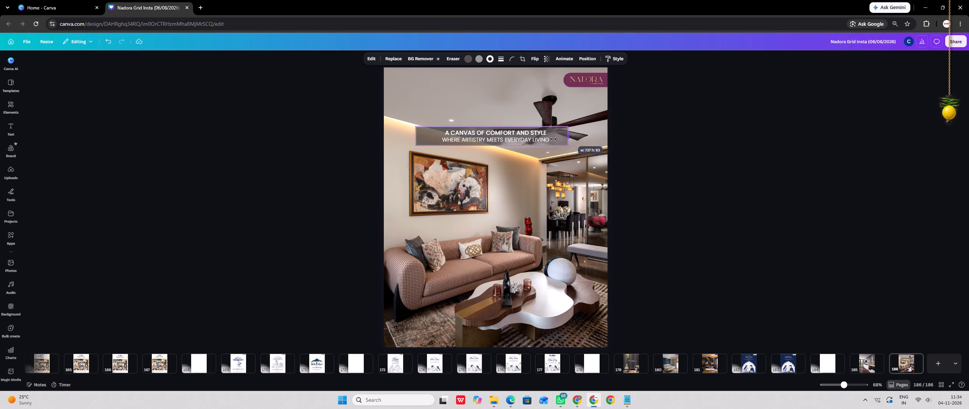
left_click_drag(415, 134, 434, 135)
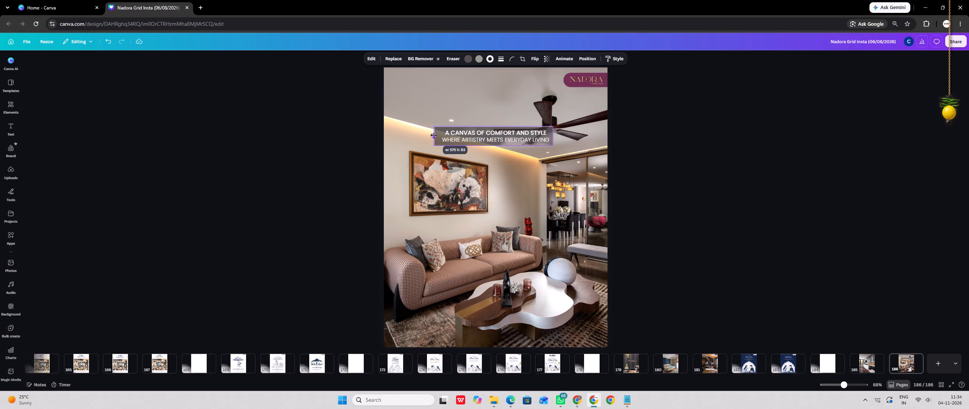
left_click_drag(434, 135, 434, 136)
left_click(681, 147)
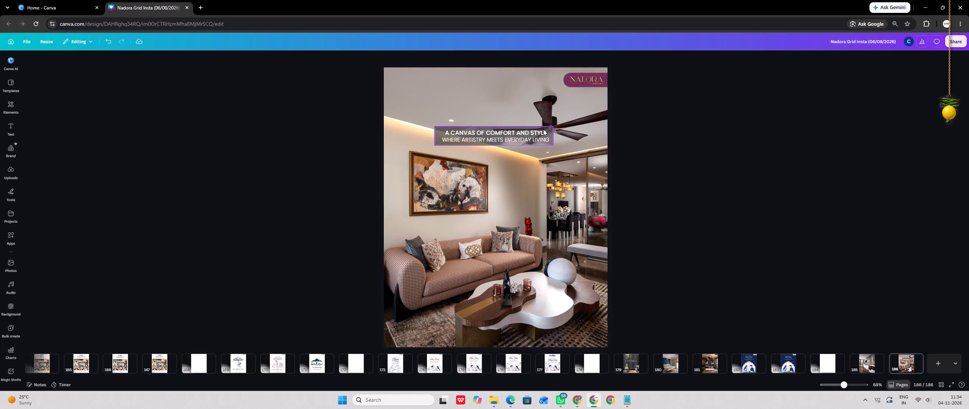
left_click(551, 129)
left_click(583, 58)
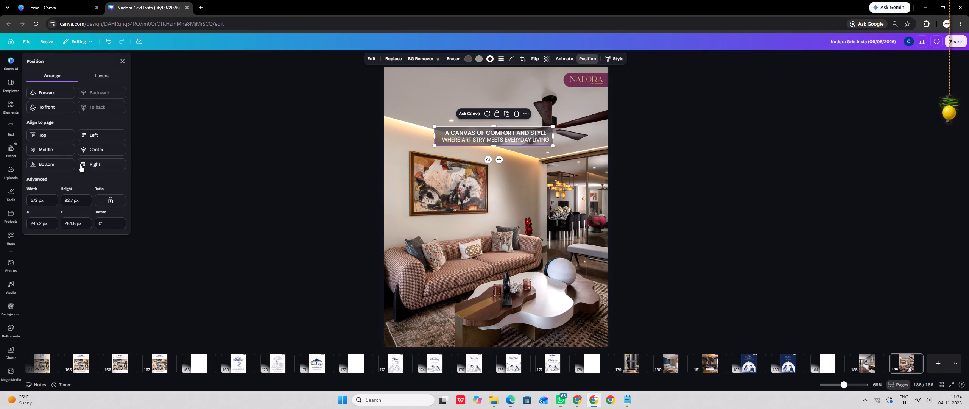
left_click(115, 145)
double_click(704, 137)
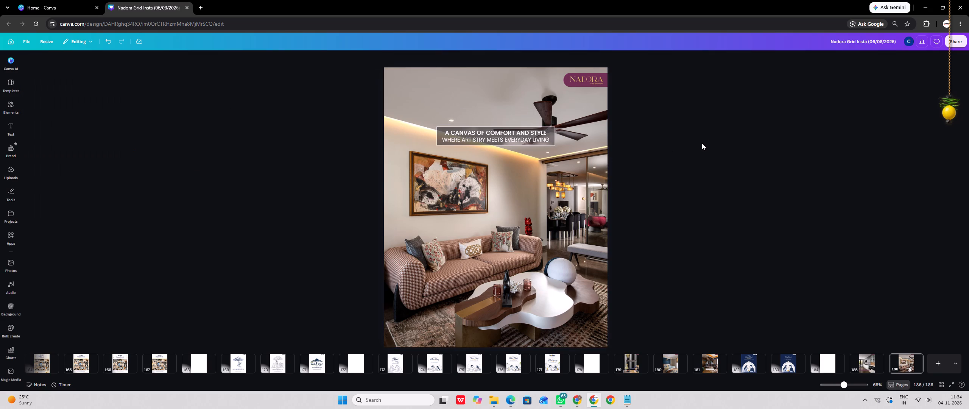
Move the caption text and its strip together up onto the ceiling area, keeping them horizontally centred.
left_click_drag(481, 114, 509, 153)
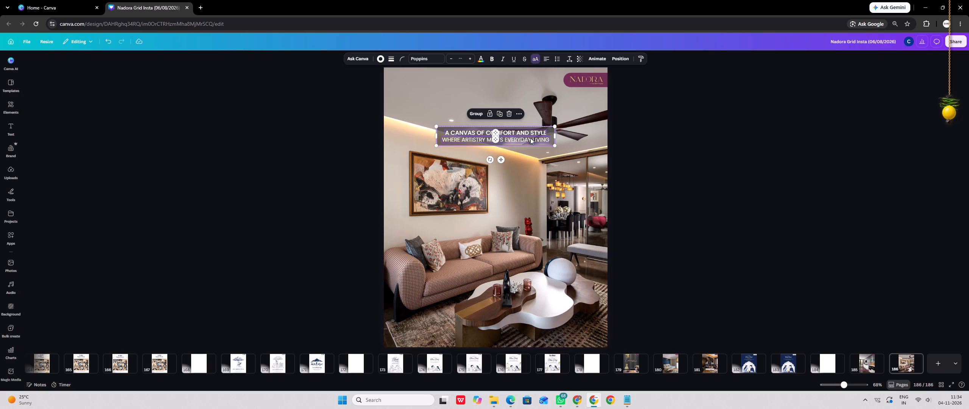
left_click_drag(530, 138, 533, 114)
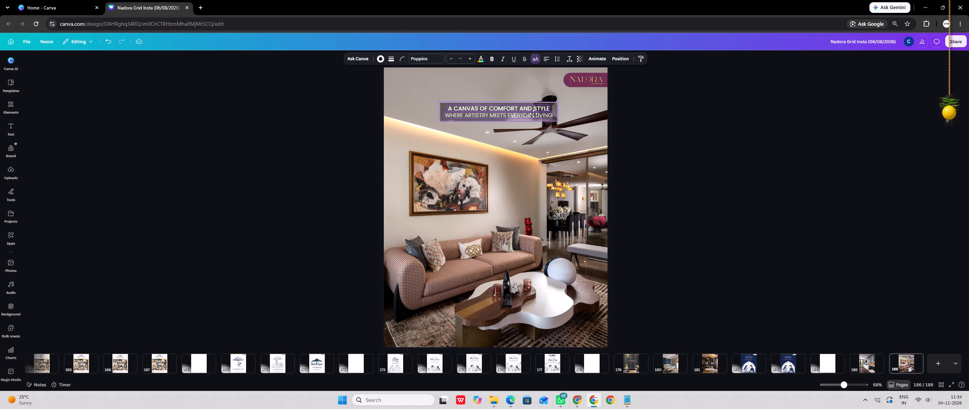
left_click_drag(533, 114, 531, 113)
double_click(695, 176)
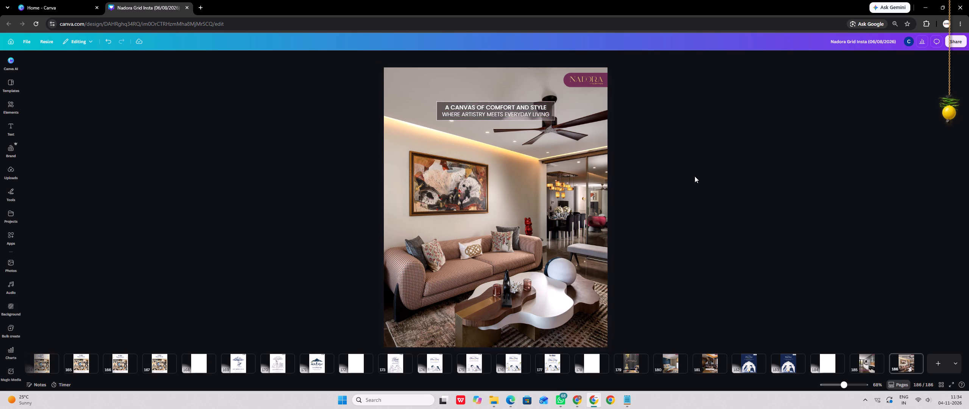
Recolour the caption strip, setting its first colour to the brand palette's white and its second to the design's plum.
left_click(550, 101)
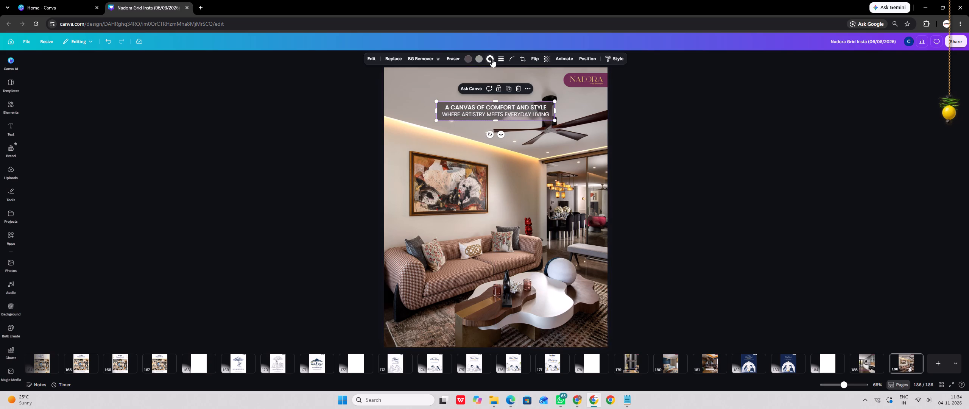
left_click(467, 59)
left_click(76, 190)
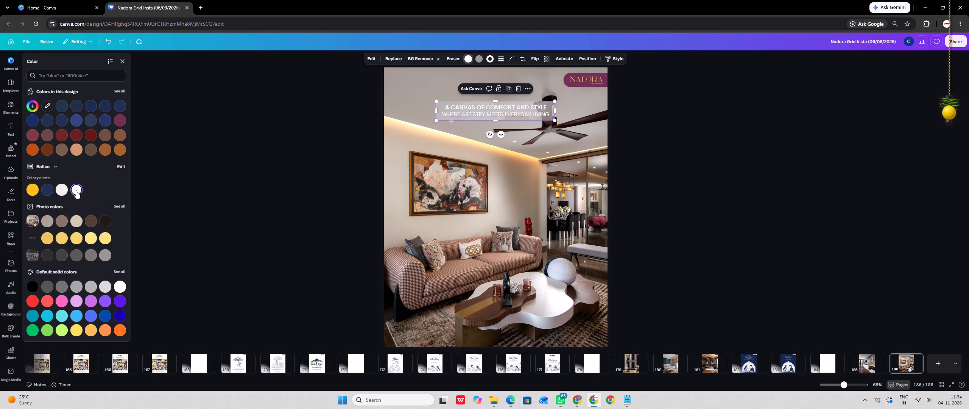
left_click(475, 57)
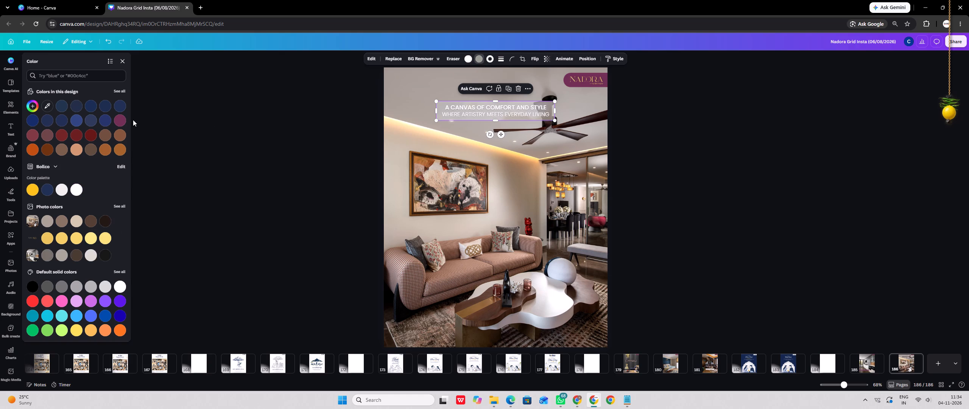
left_click(122, 122)
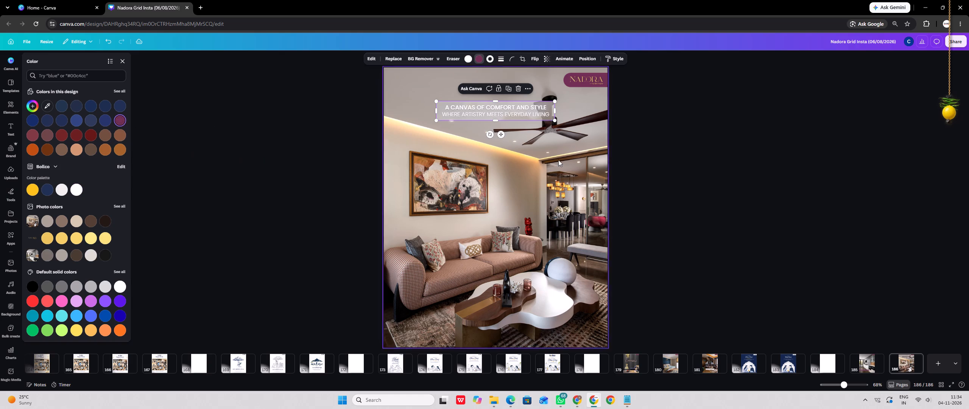
double_click(688, 144)
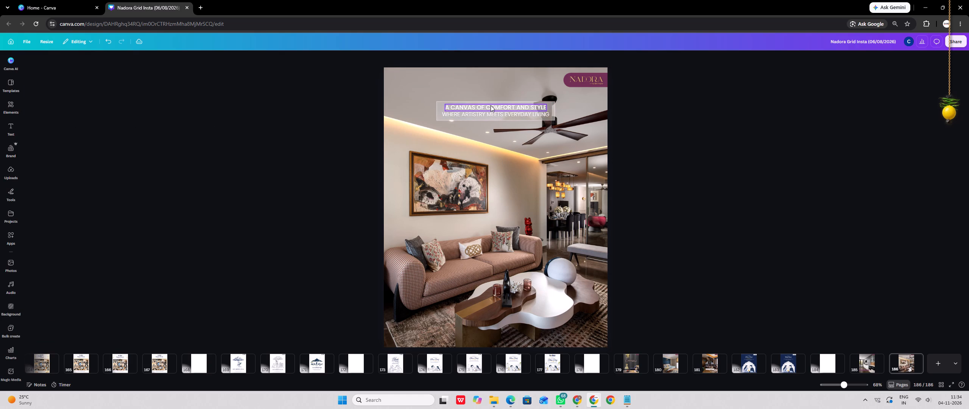
Colour the heading "A Canvas of Comfort and Style" with a brown sampled from the wall painting.
left_click(491, 105)
left_click(491, 105)
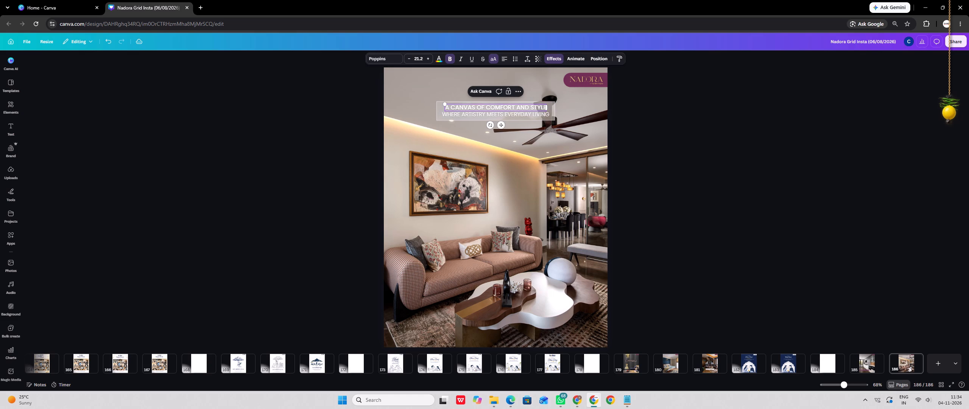
key("ctrl+a")
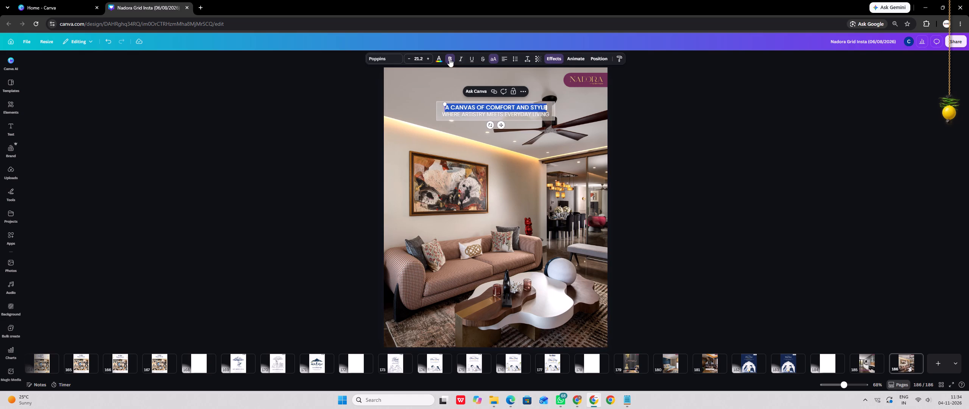
left_click(439, 58)
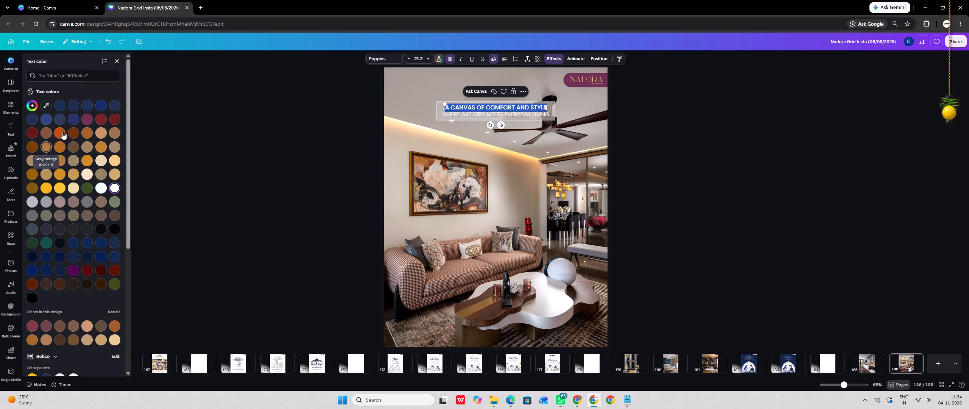
left_click(48, 105)
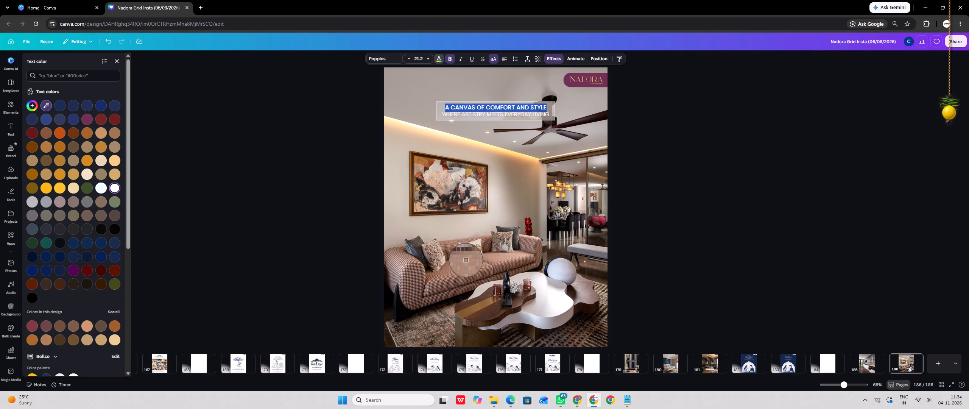
left_click(425, 162)
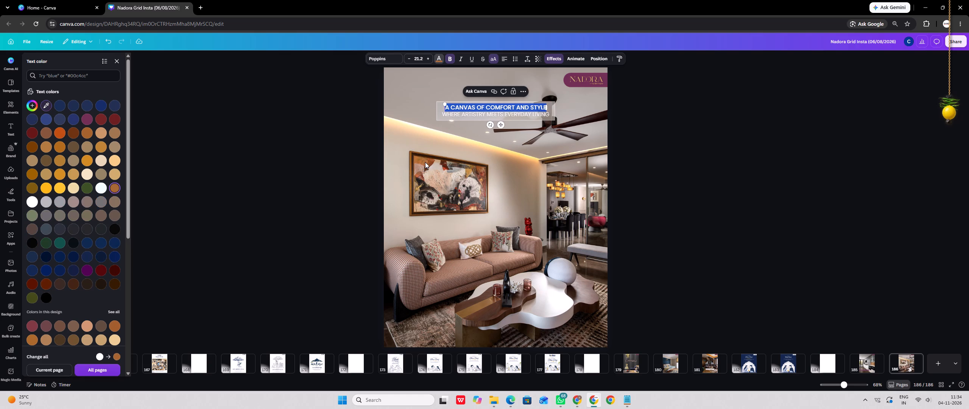
left_click(835, 186)
left_click(832, 187)
Colour the second line "Where Artistry Meets Everyday Living" with a golden tone sampled from the dining area chandelier.
left_click(500, 113)
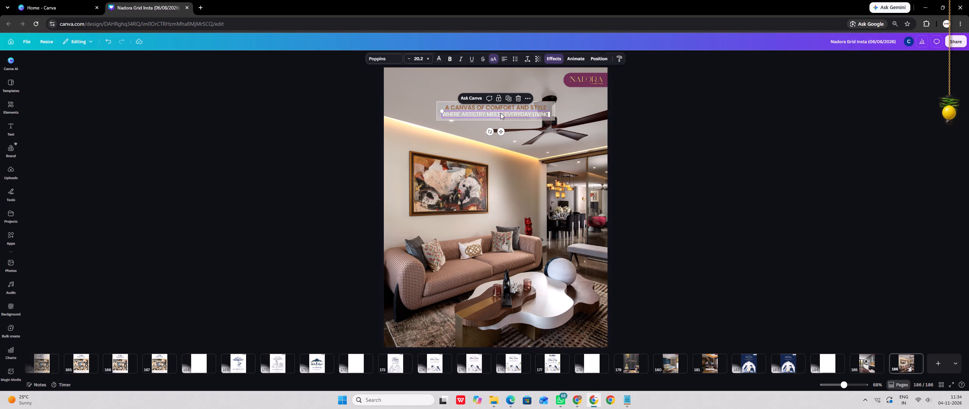
left_click(441, 60)
left_click(43, 104)
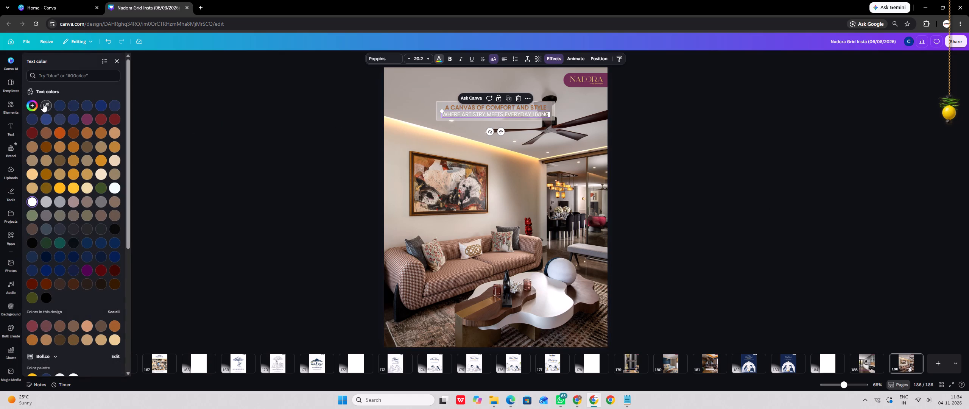
left_click(558, 190)
double_click(712, 195)
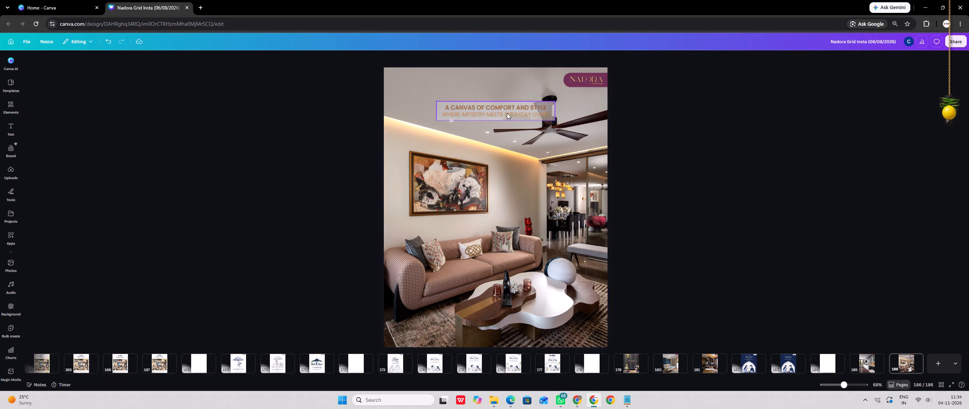
Recolour the second line "Where Artistry Meets Everyday Living" with a near-black sampled from the dark ornament on the coffee table.
left_click(507, 113)
left_click(439, 58)
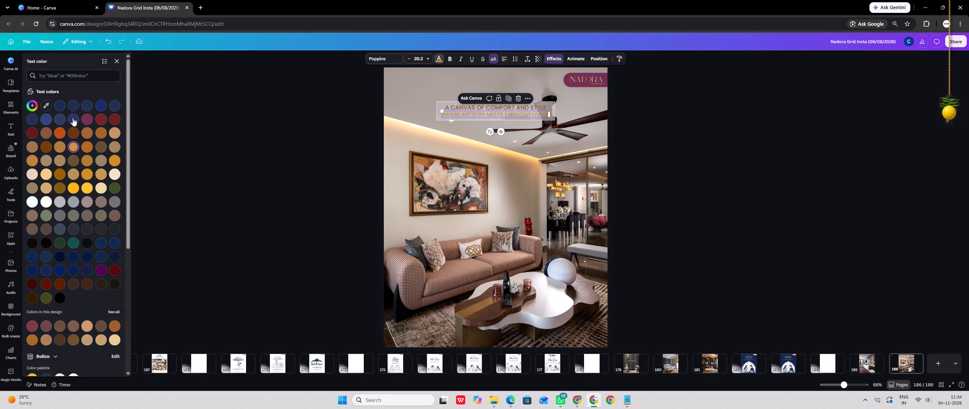
left_click(50, 105)
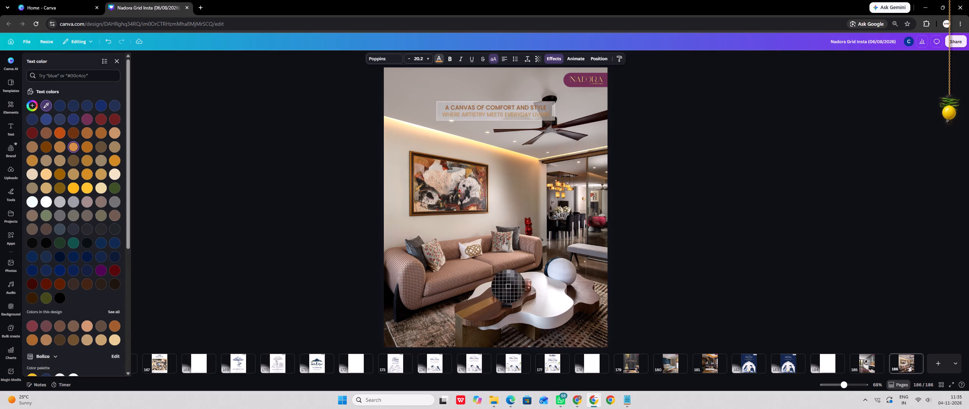
left_click(506, 285)
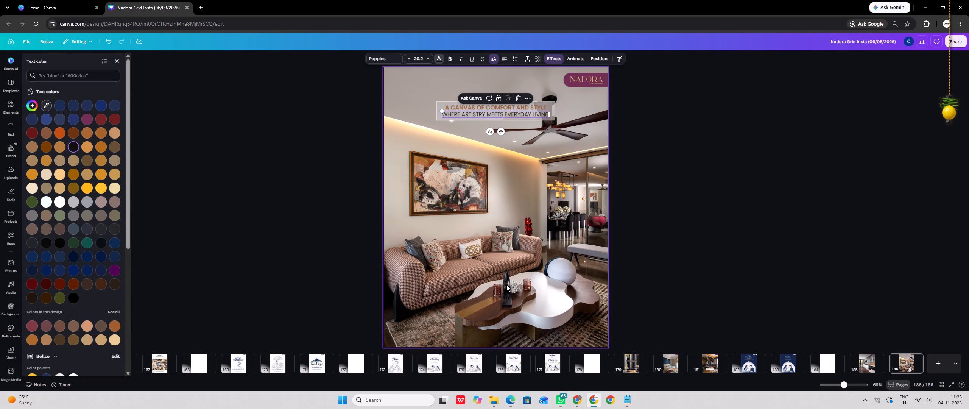
double_click(776, 252)
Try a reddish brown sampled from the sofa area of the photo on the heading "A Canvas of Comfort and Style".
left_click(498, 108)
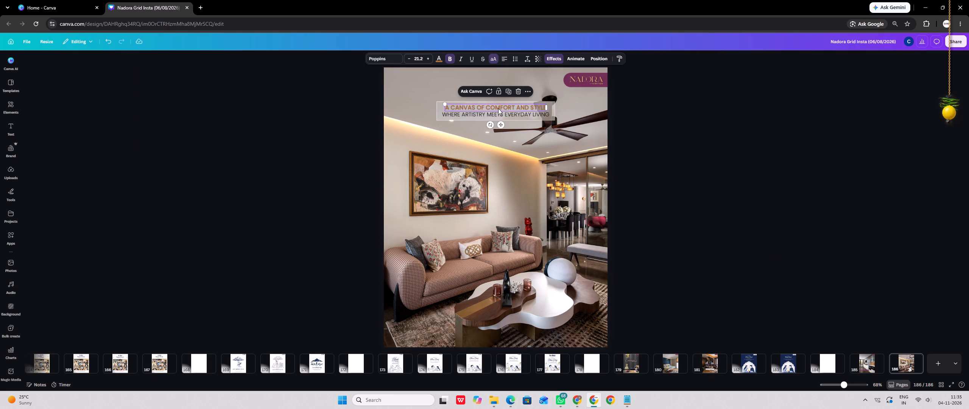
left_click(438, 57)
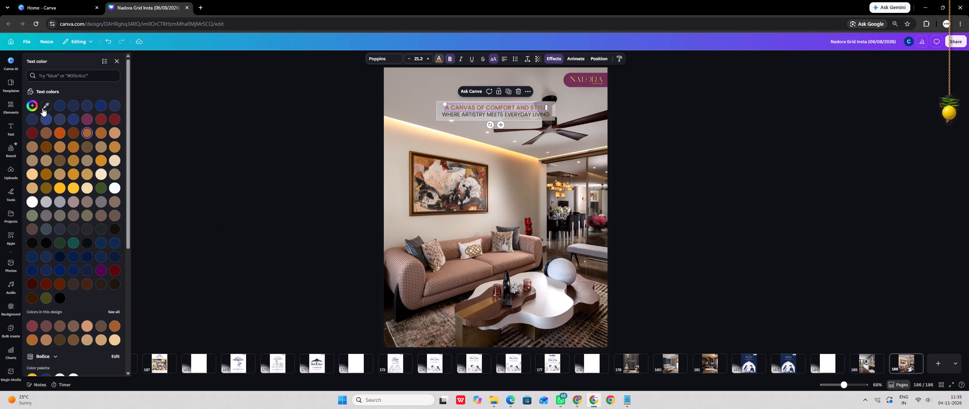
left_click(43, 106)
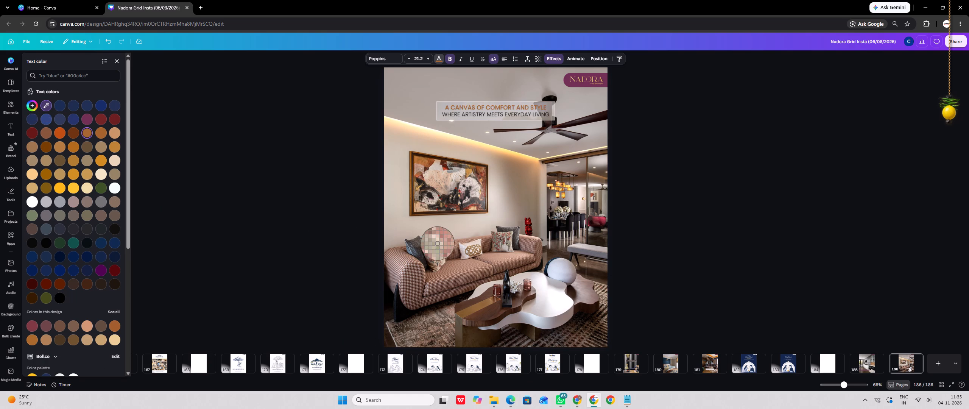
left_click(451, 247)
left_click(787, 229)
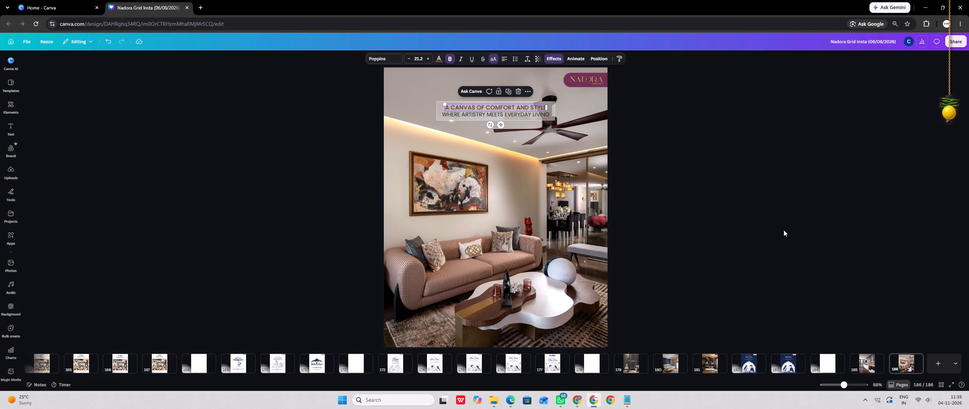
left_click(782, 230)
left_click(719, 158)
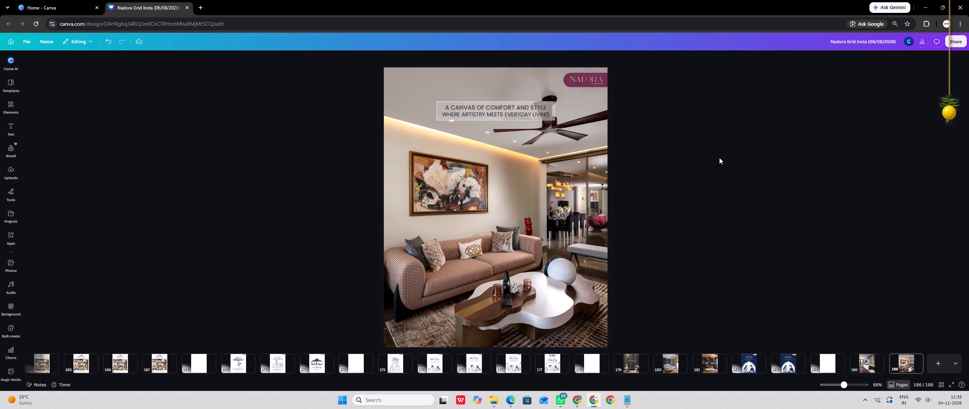
Colour the heading "A Canvas of Comfort and Style" with the plum sampled from the logo badge in the page's upper corner.
left_click(498, 107)
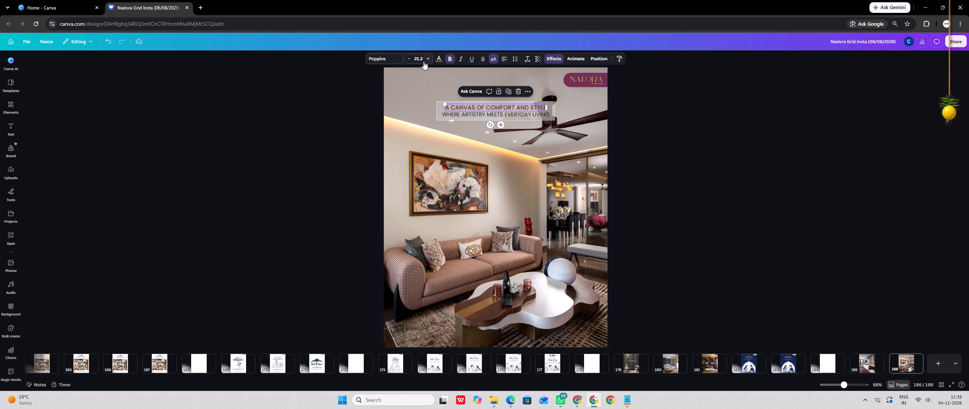
left_click(436, 62)
left_click(47, 108)
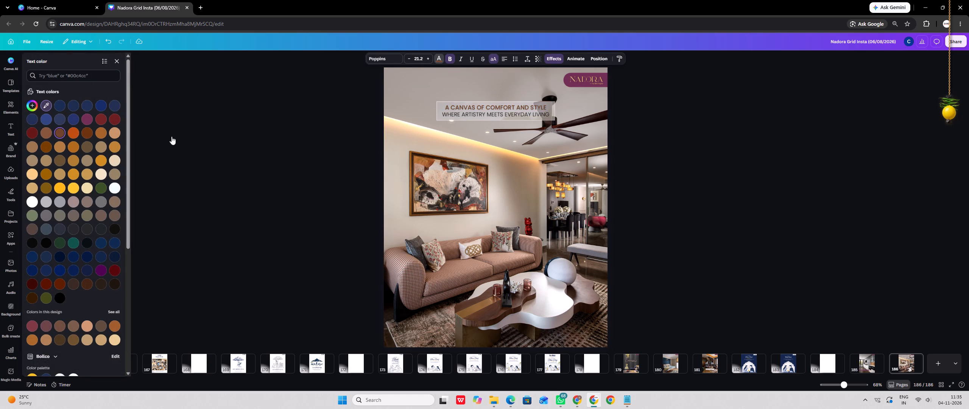
left_click(584, 84)
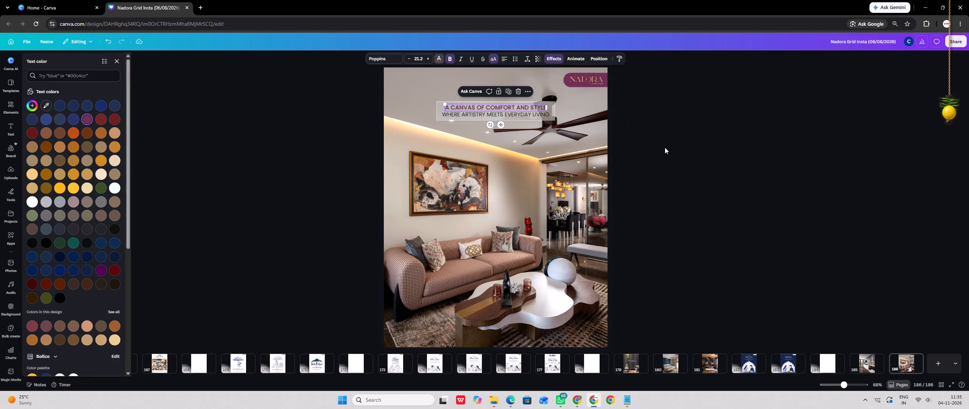
double_click(694, 165)
left_click(694, 165)
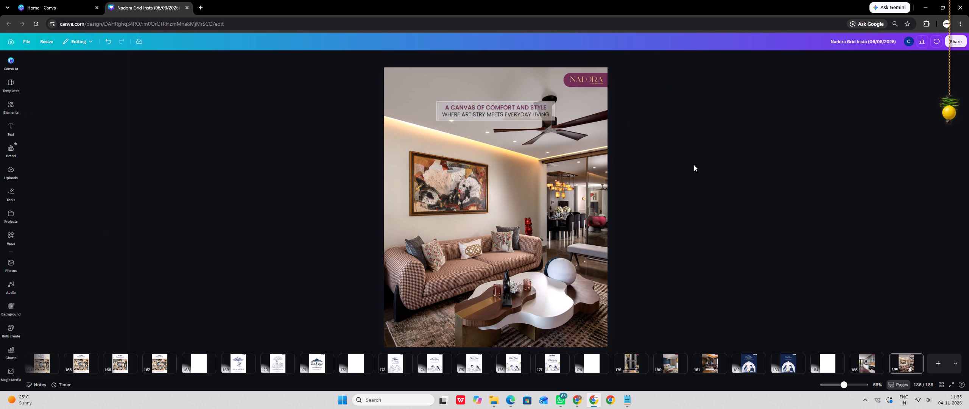